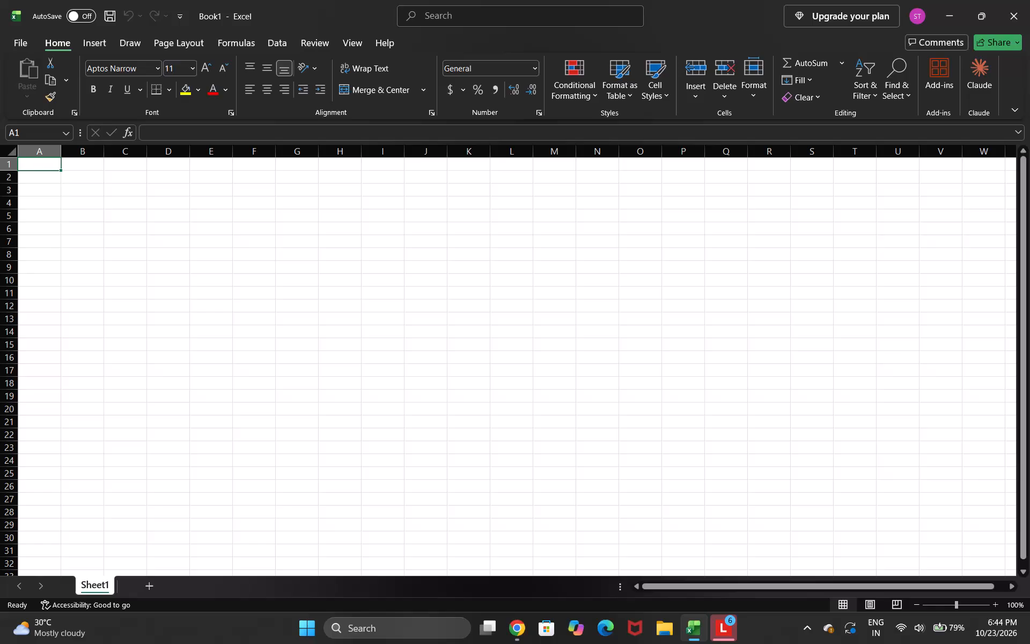
Widen columns A, B and C, making each column wider than the one before it.
{"action": "left_click", "coordinate": [60, 163]}
{"action": "left_click_drag", "start_coordinate": [63, 148], "coordinate": [152, 148]}
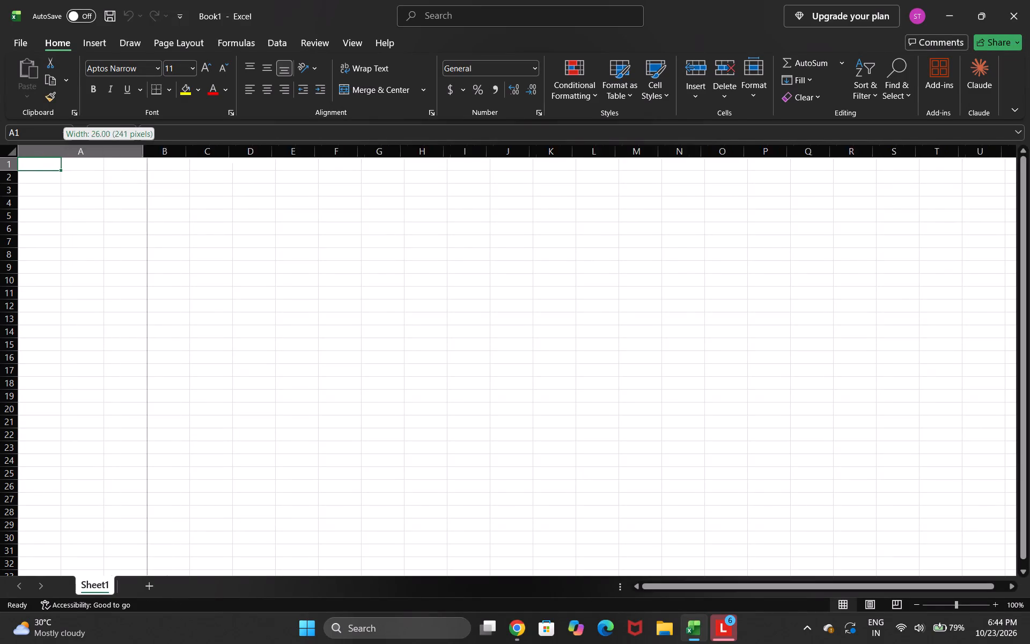
{"action": "left_click_drag", "start_coordinate": [152, 148], "coordinate": [172, 158]}
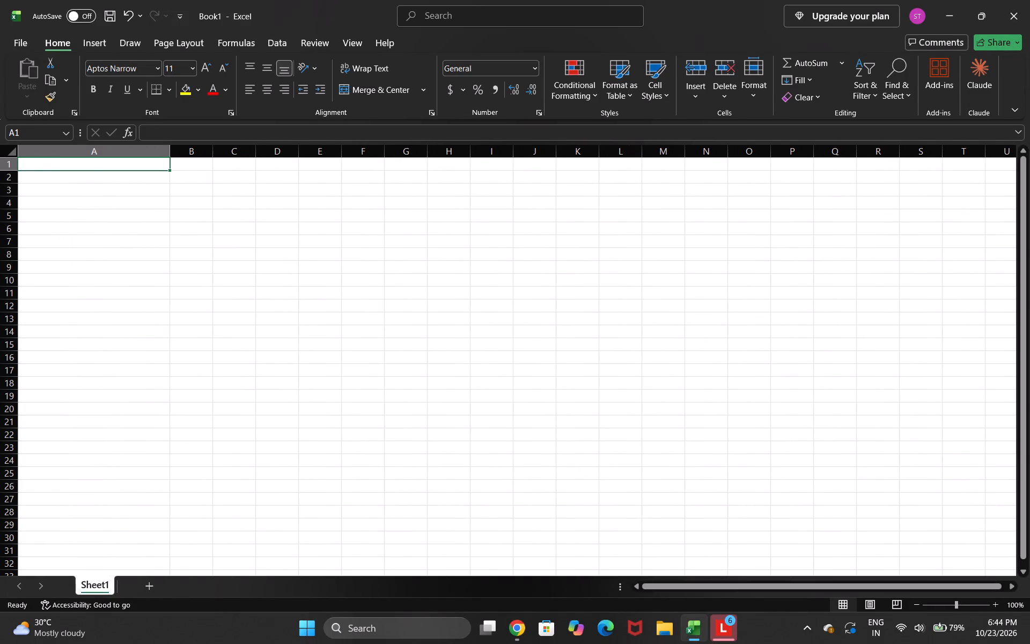
{"action": "left_click_drag", "start_coordinate": [213, 151], "coordinate": [303, 147]}
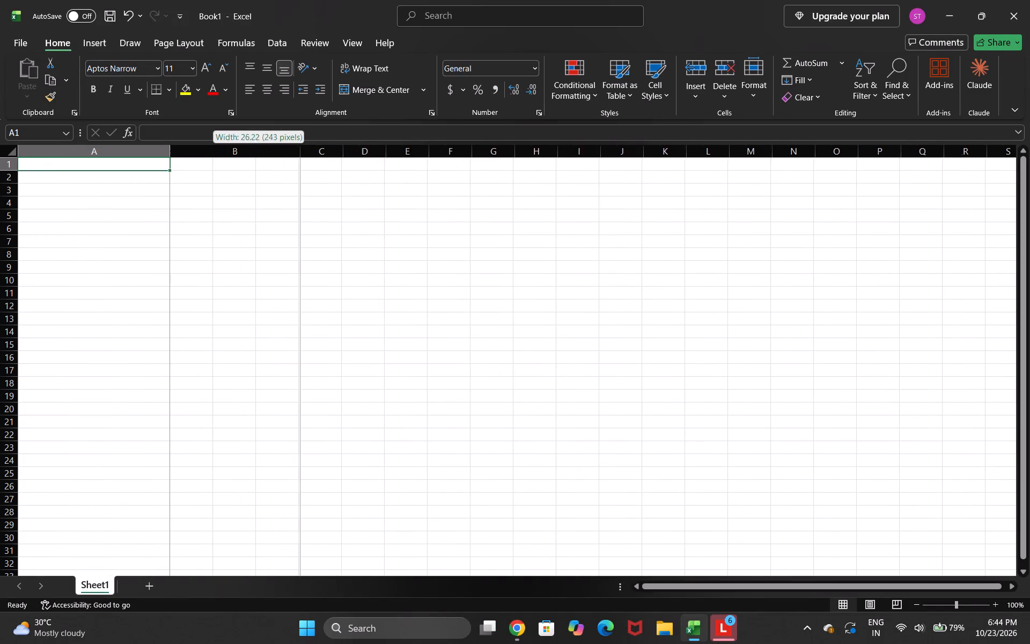
{"action": "left_click_drag", "start_coordinate": [303, 147], "coordinate": [338, 147]}
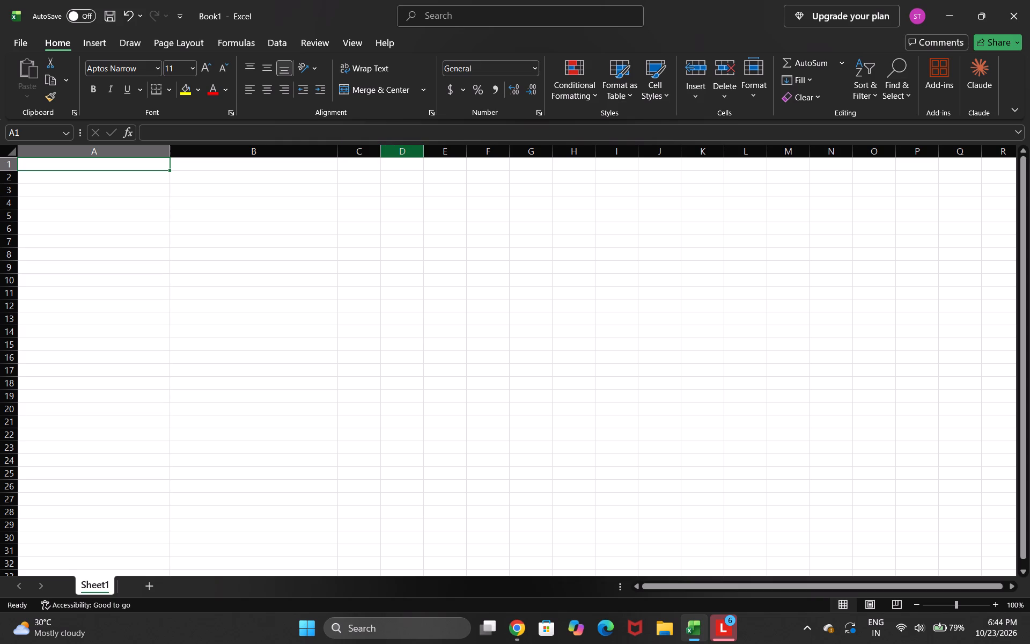
{"action": "left_click_drag", "start_coordinate": [385, 154], "coordinate": [554, 160]}
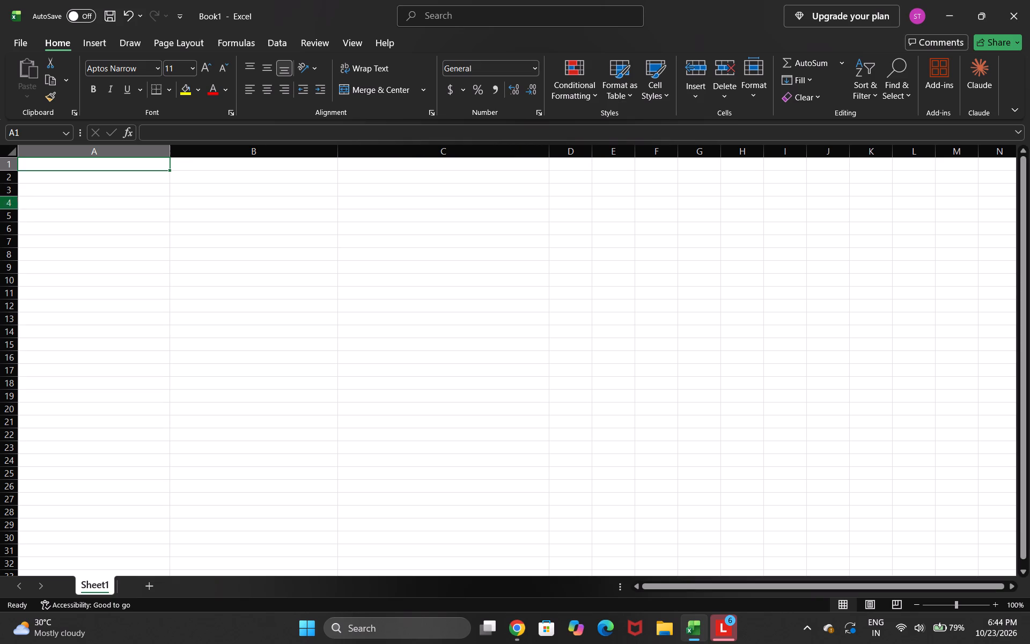
Fill cell A1 with a light grey background colour.
{"action": "left_click", "coordinate": [103, 165]}
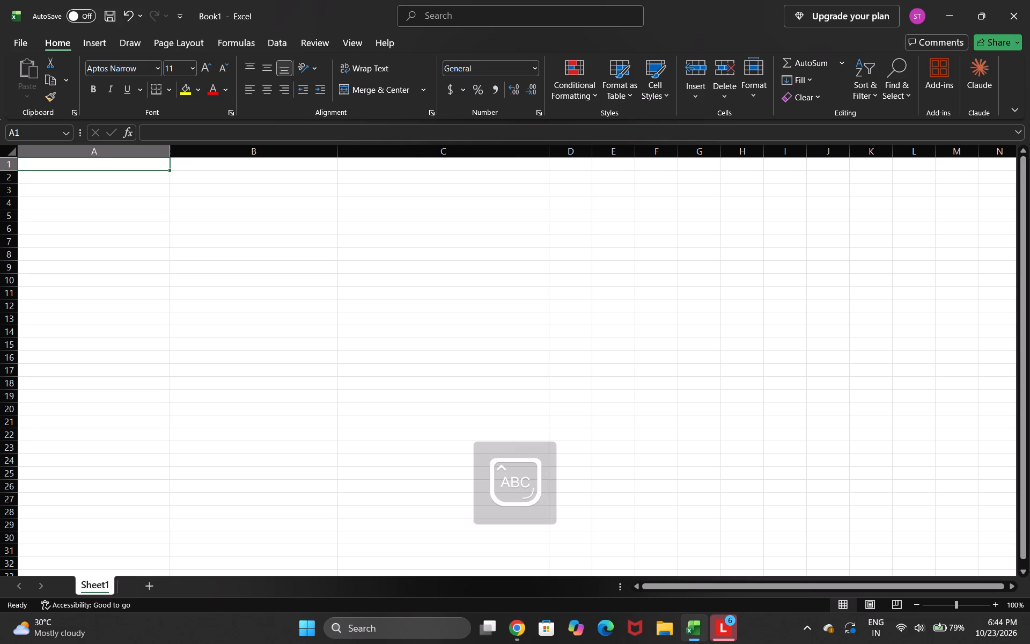
{"action": "right_click", "coordinate": [103, 165]}
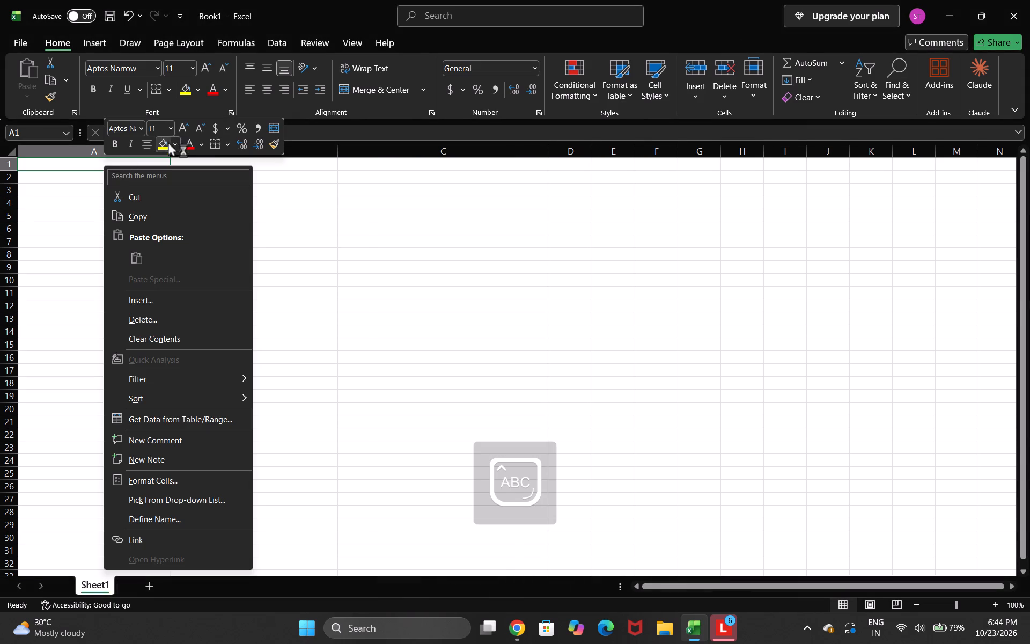
{"action": "left_click", "coordinate": [166, 148]}
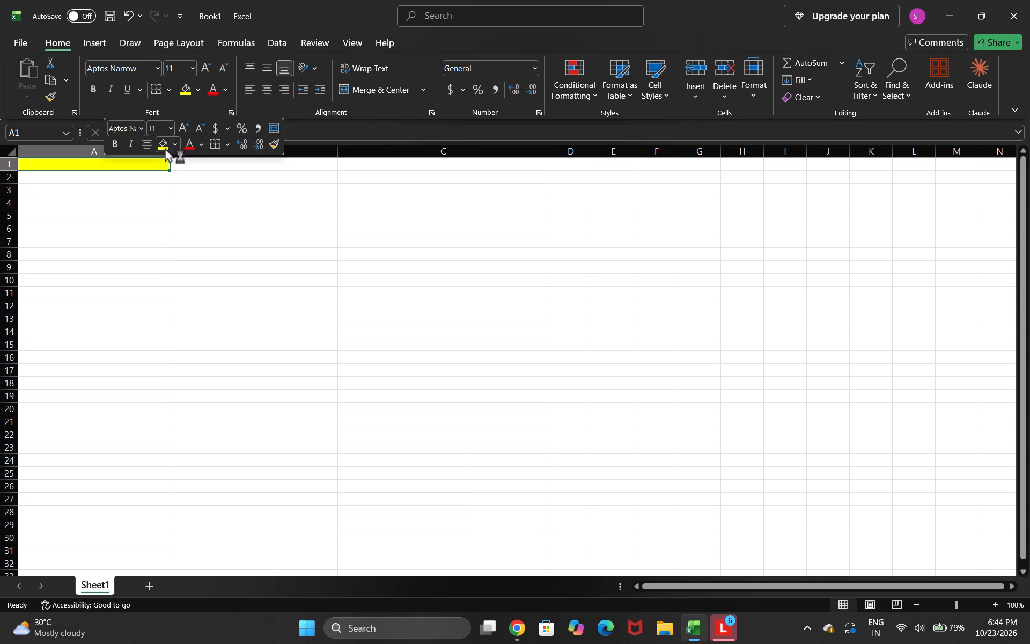
{"action": "left_click", "coordinate": [166, 148]}
{"action": "left_click", "coordinate": [174, 145]}
{"action": "left_click", "coordinate": [197, 203]}
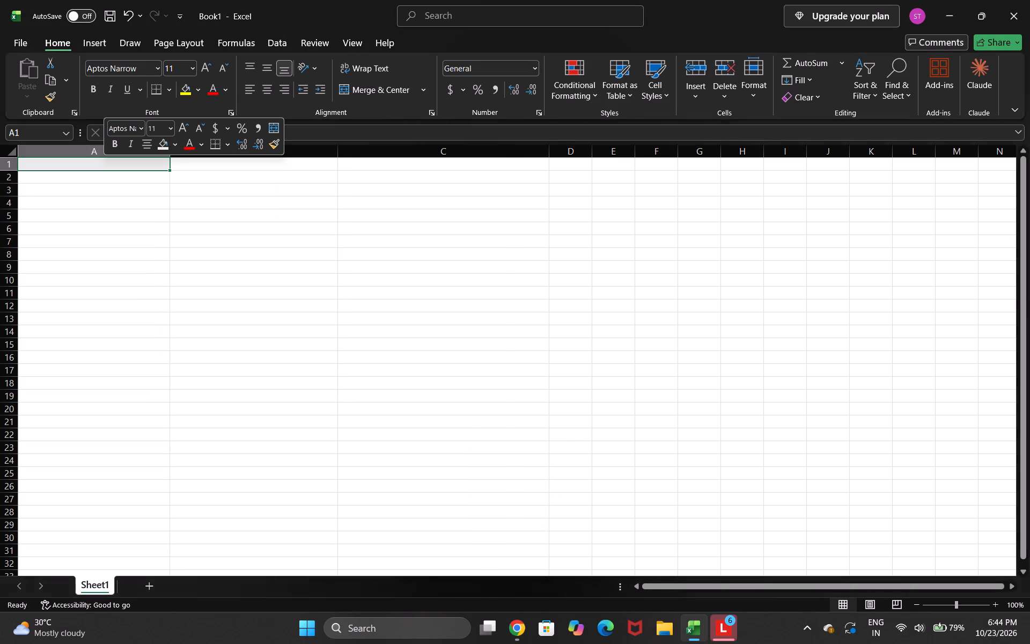
Enter the heading BALAJI GUEST IN in cell A1.
{"action": "left_click", "coordinate": [143, 165]}
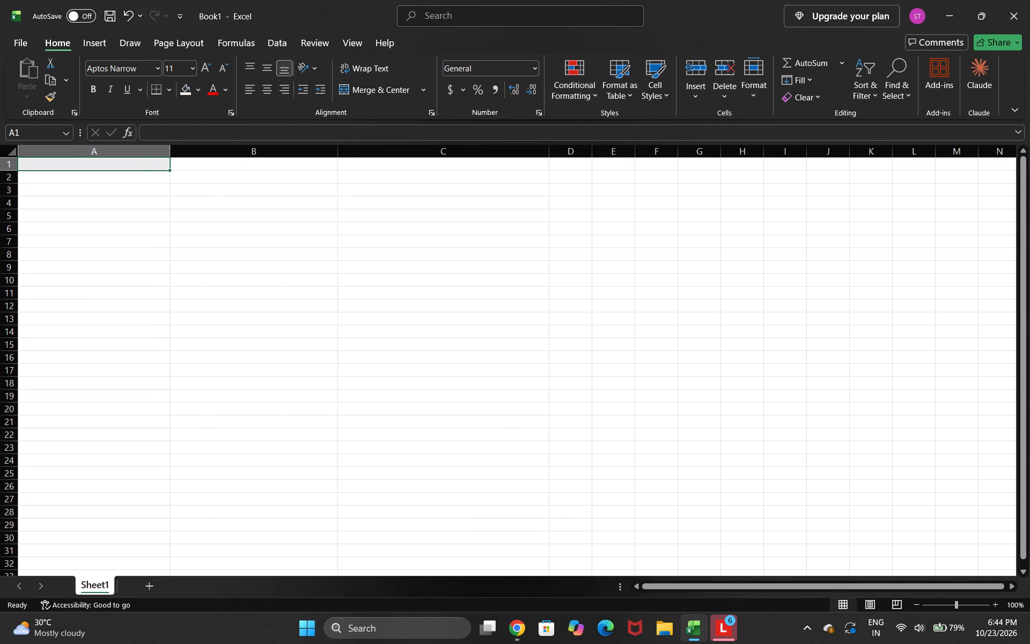
{"action": "type", "text": "BALAJI GUEST IN"}
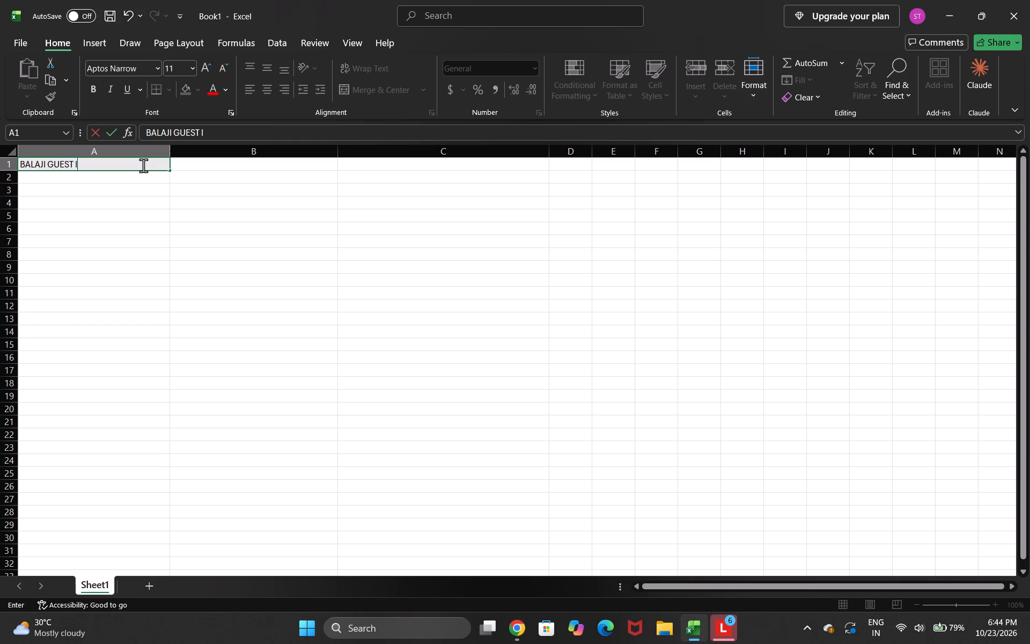
{"action": "left_click", "coordinate": [138, 178]}
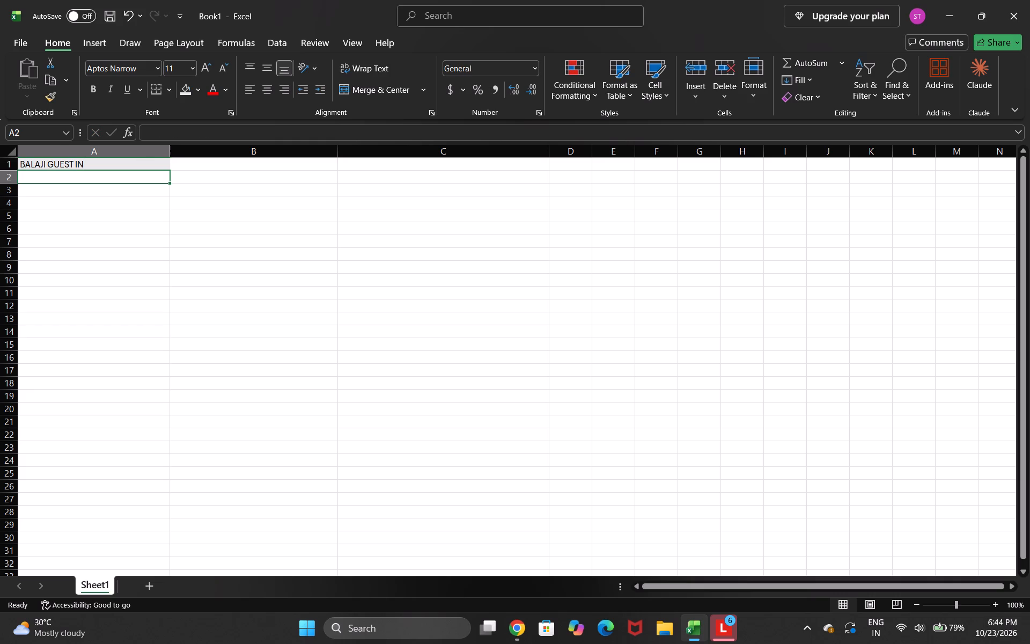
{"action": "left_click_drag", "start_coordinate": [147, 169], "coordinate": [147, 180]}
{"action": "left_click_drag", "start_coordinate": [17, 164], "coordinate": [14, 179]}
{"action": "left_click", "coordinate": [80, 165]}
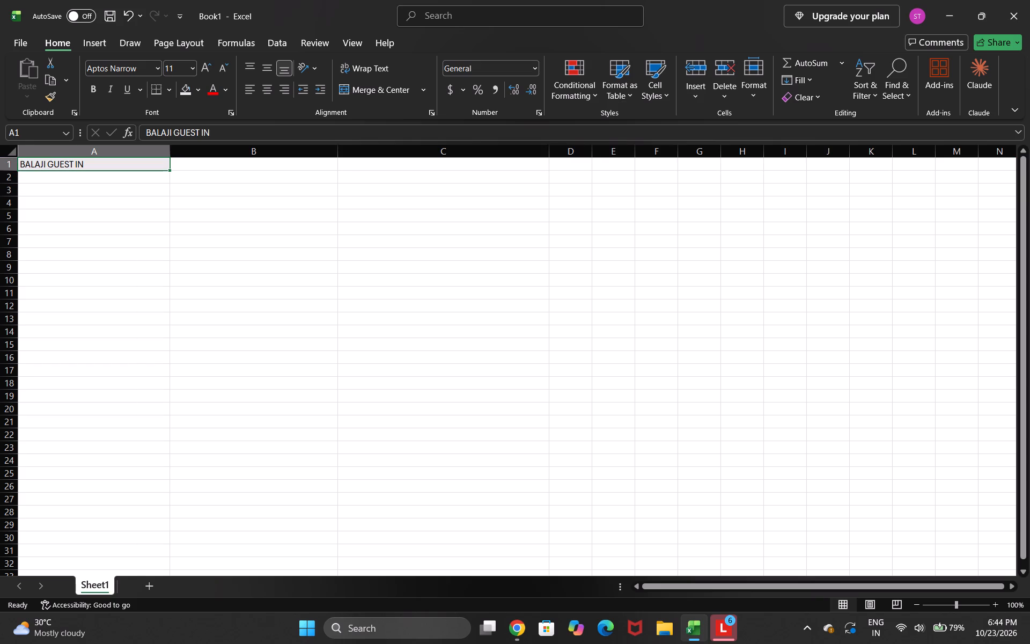
Enter BALAJI GUEST IN in cell A3 as the first entry below the heading.
{"action": "left_click", "coordinate": [115, 185]}
{"action": "left_click", "coordinate": [115, 182]}
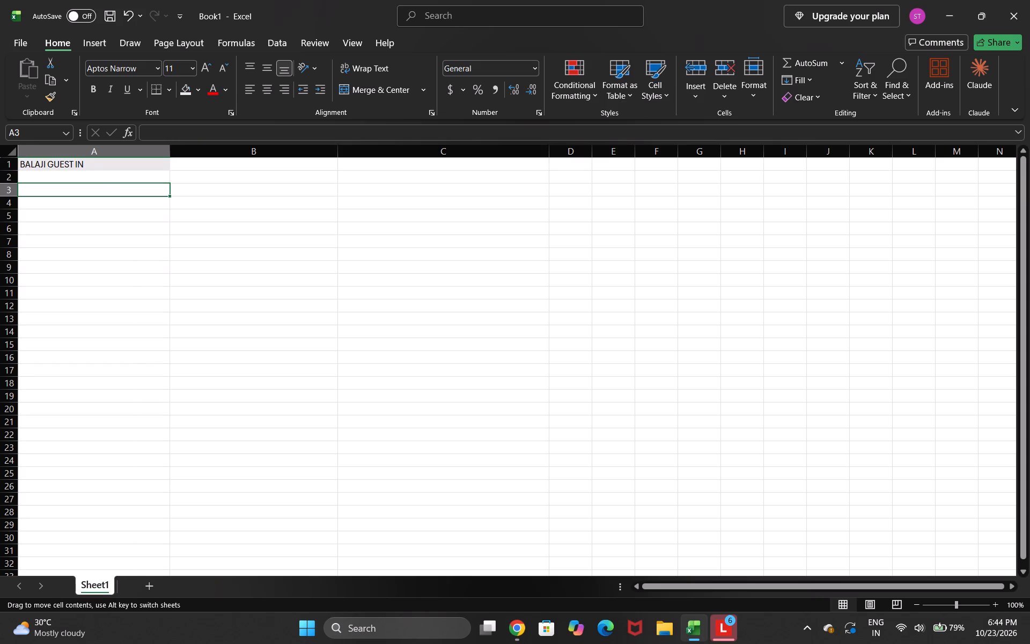
{"action": "type", "text": "BALAJI GUEST IN"}
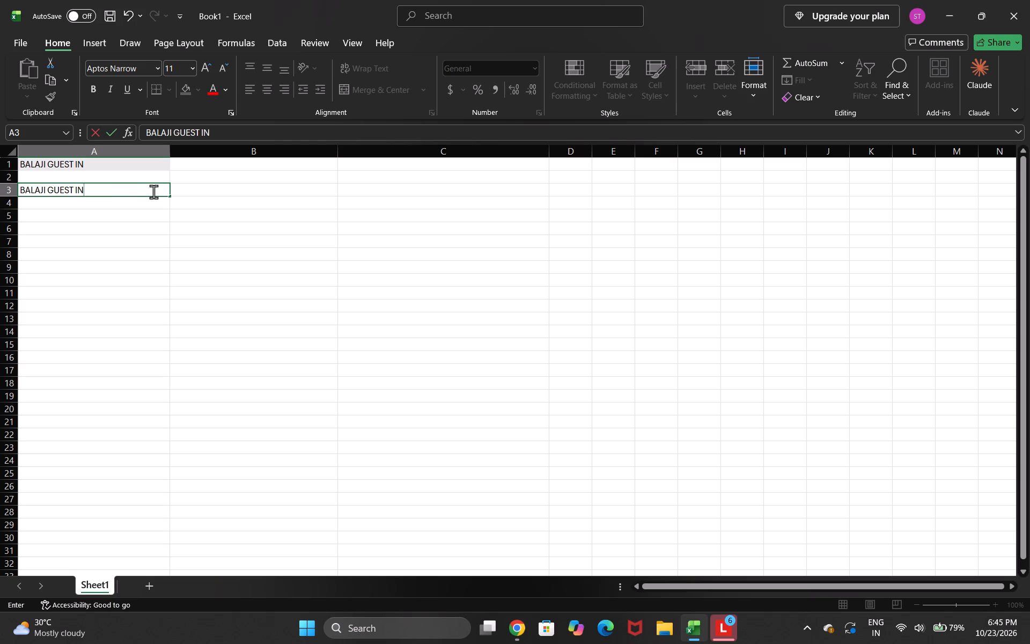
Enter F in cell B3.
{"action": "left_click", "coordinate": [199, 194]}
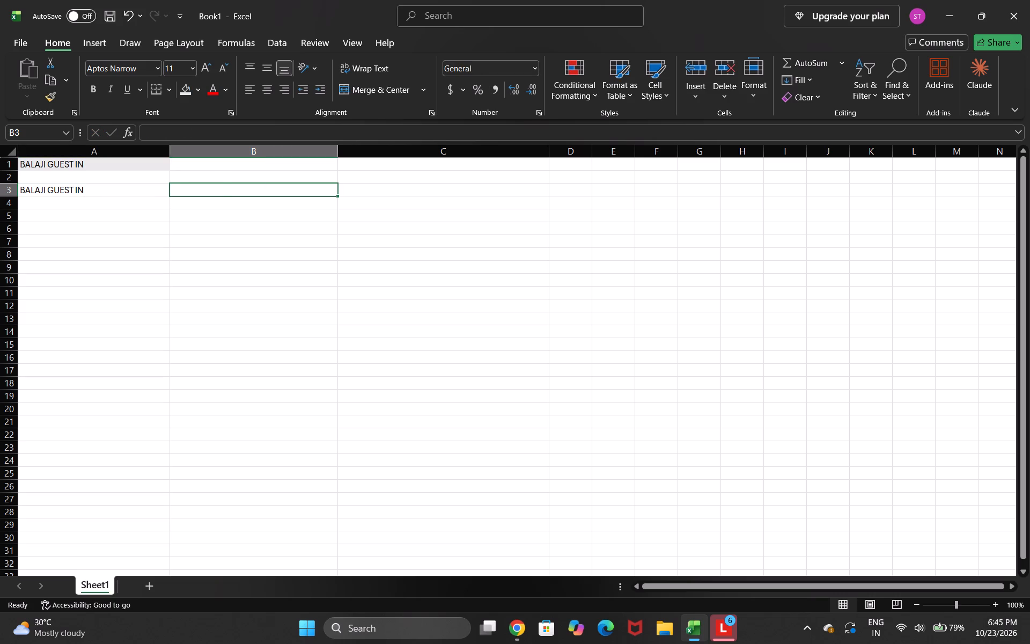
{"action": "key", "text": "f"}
Enter the heading ROOM NO'S in cell B1.
{"action": "left_click", "coordinate": [223, 165]}
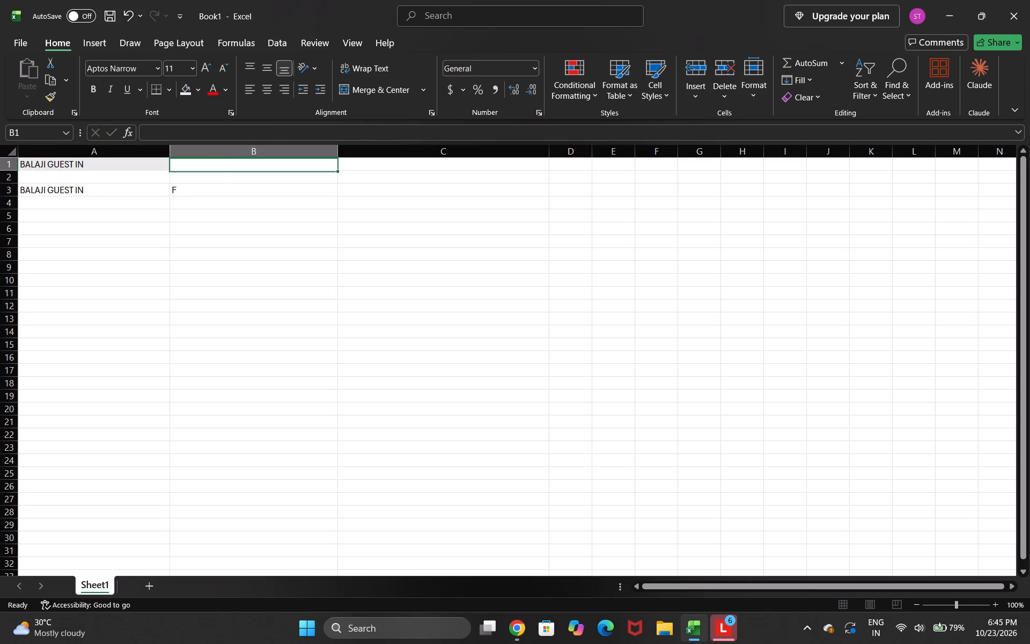
{"action": "type", "text": "ROOM NO"}
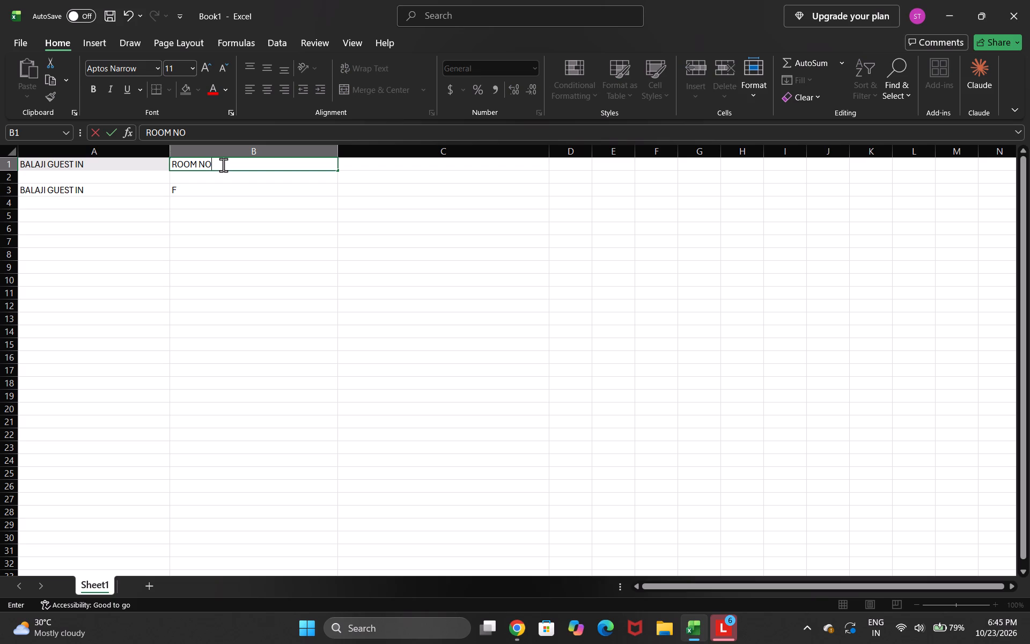
{"action": "type", "text": "'S"}
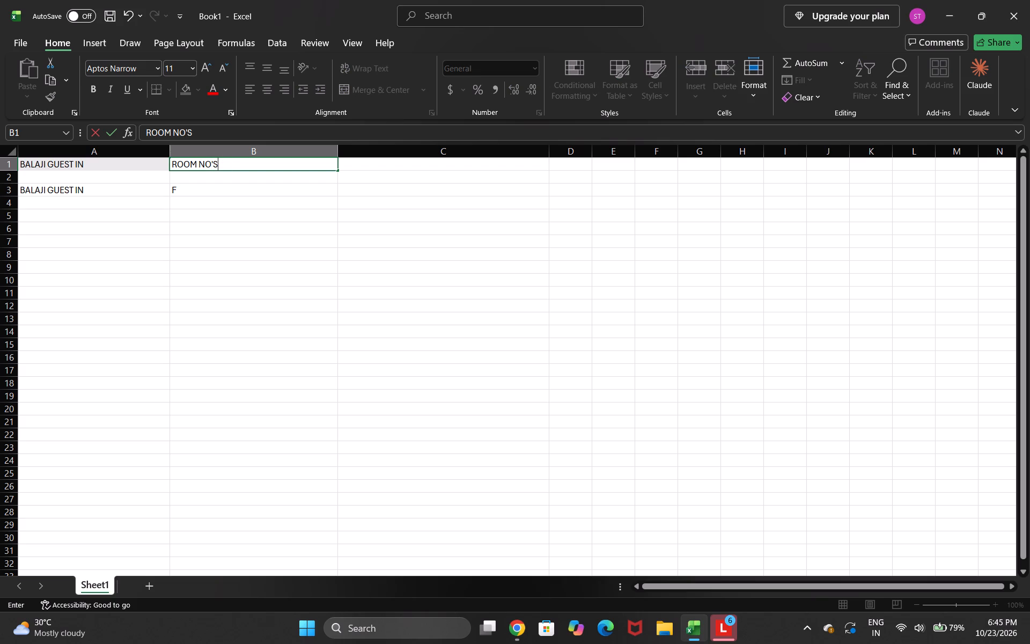
Replace the content of cell B3 with FULL BUILDING.
{"action": "left_click", "coordinate": [227, 192]}
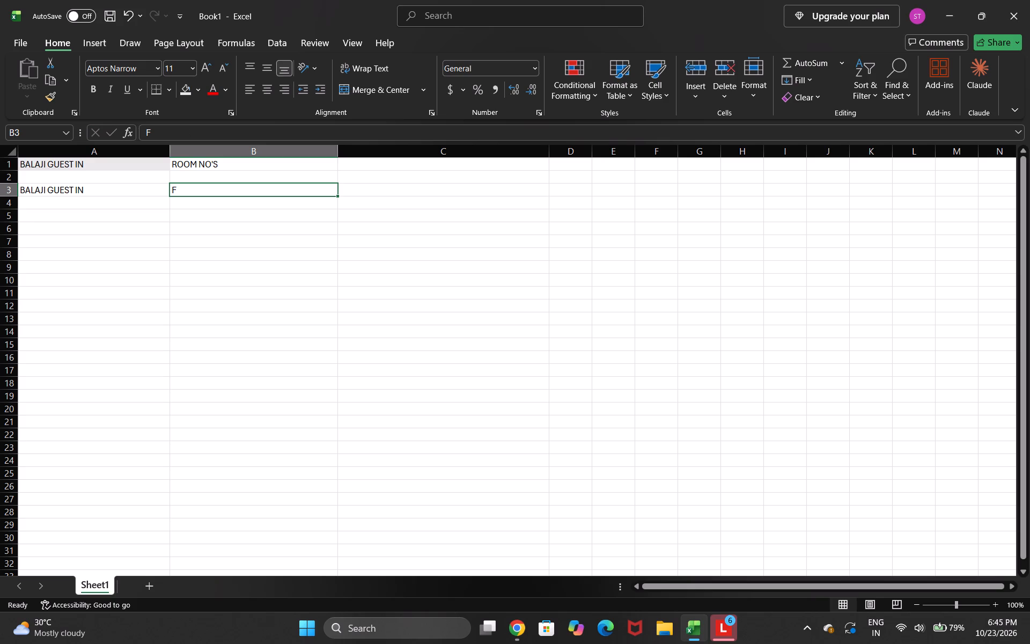
{"action": "left_click", "coordinate": [229, 192]}
{"action": "type", "text": "ULL"}
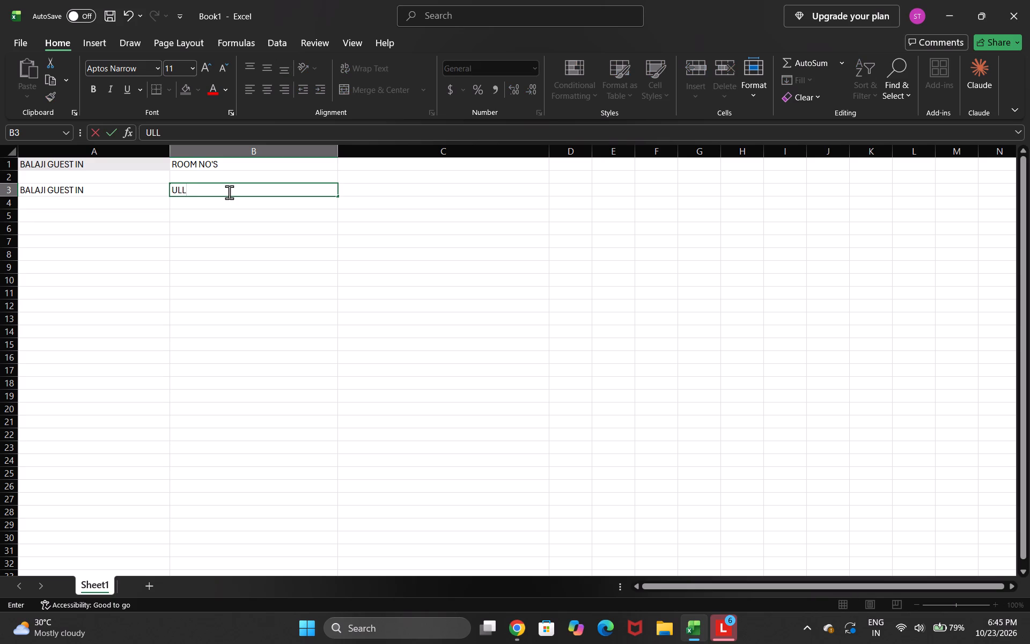
{"action": "key", "text": "BackSpace"}
{"action": "key", "text": "BackSpace"}
{"action": "key", "text": "BackSpace"}
{"action": "type", "text": "FULL BUILDING"}
{"action": "key", "text": "space"}
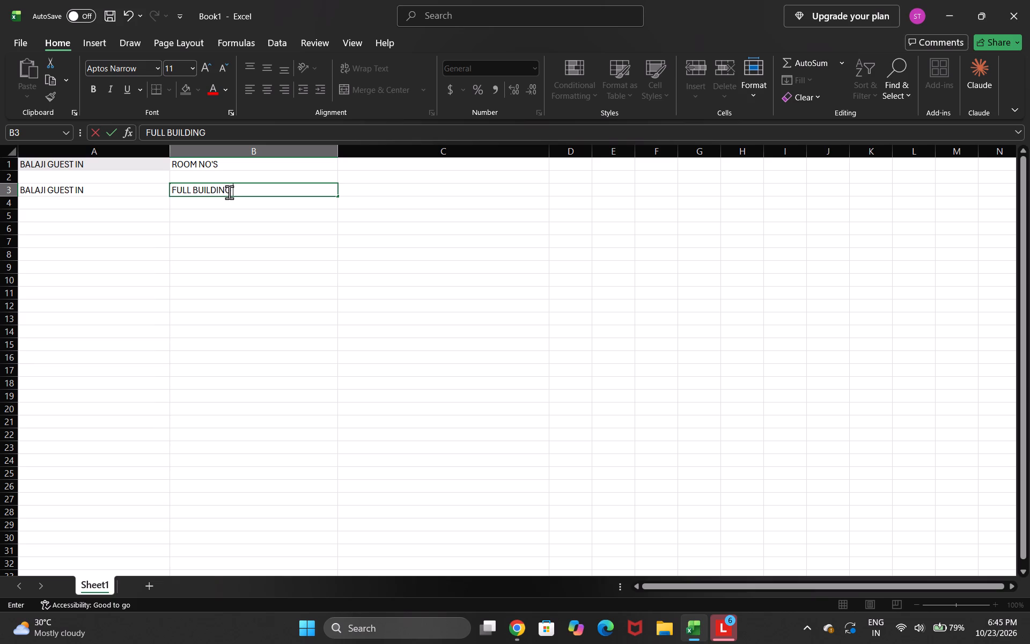
Enter the heading PRICE in cell C1.
{"action": "left_click", "coordinate": [374, 162]}
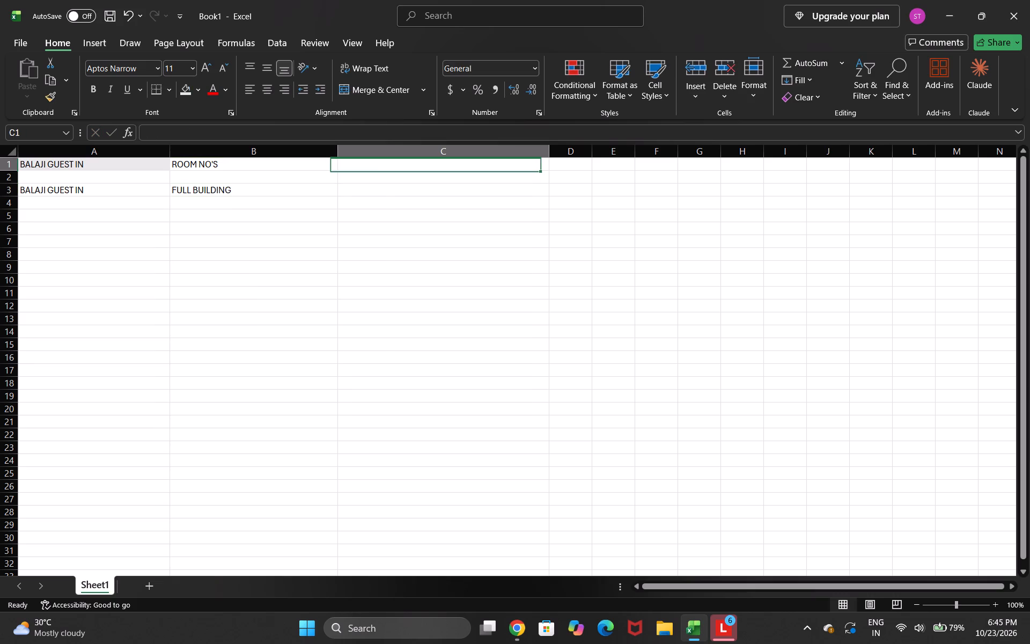
{"action": "type", "text": "PRICE"}
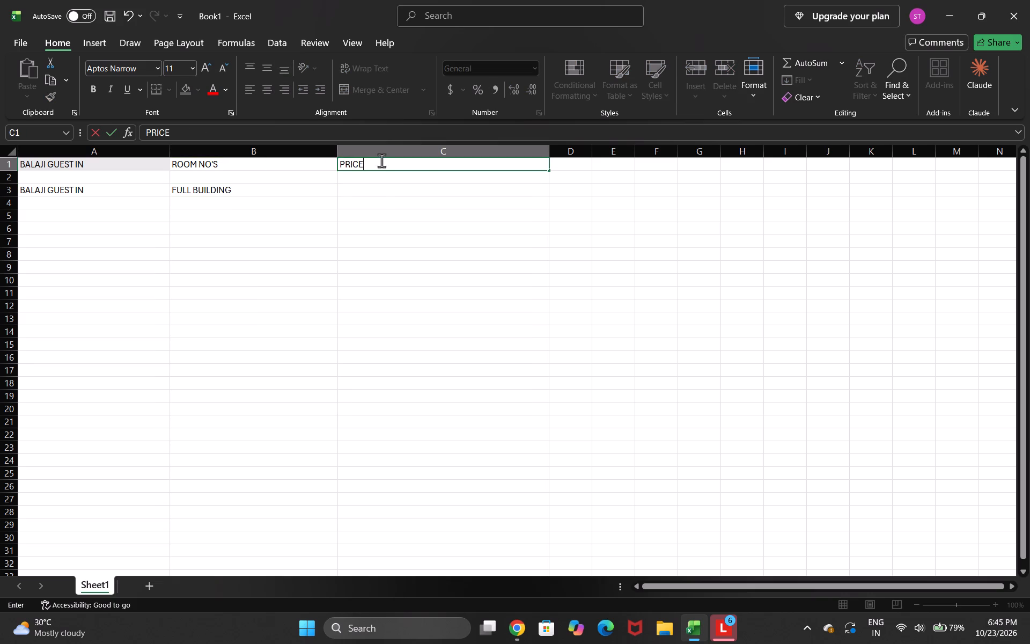
{"action": "left_click", "coordinate": [409, 194]}
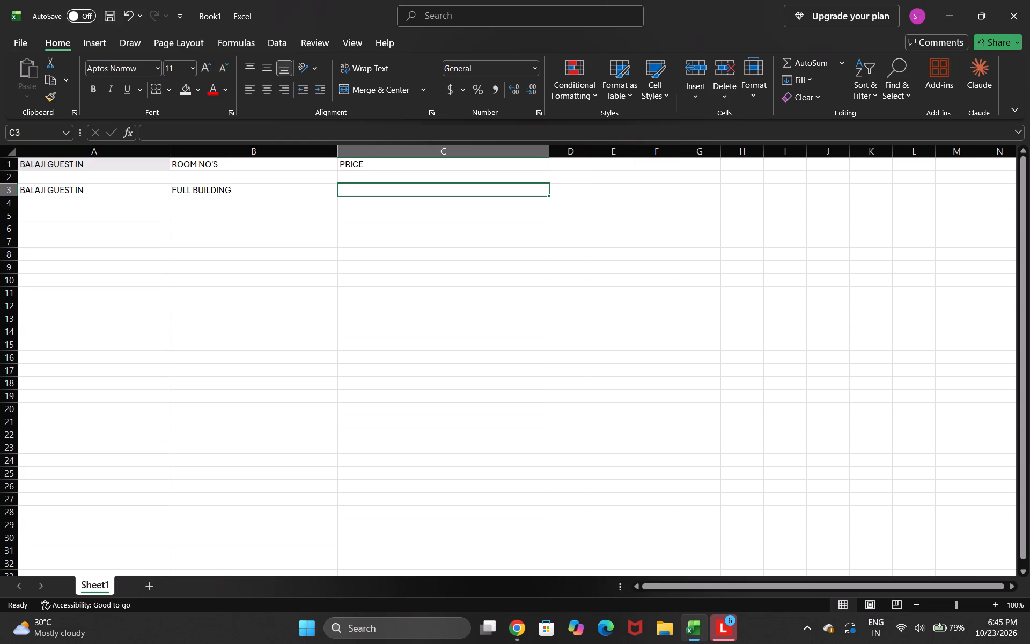
Show the hidden system tray icons.
{"action": "left_click", "coordinate": [804, 628]}
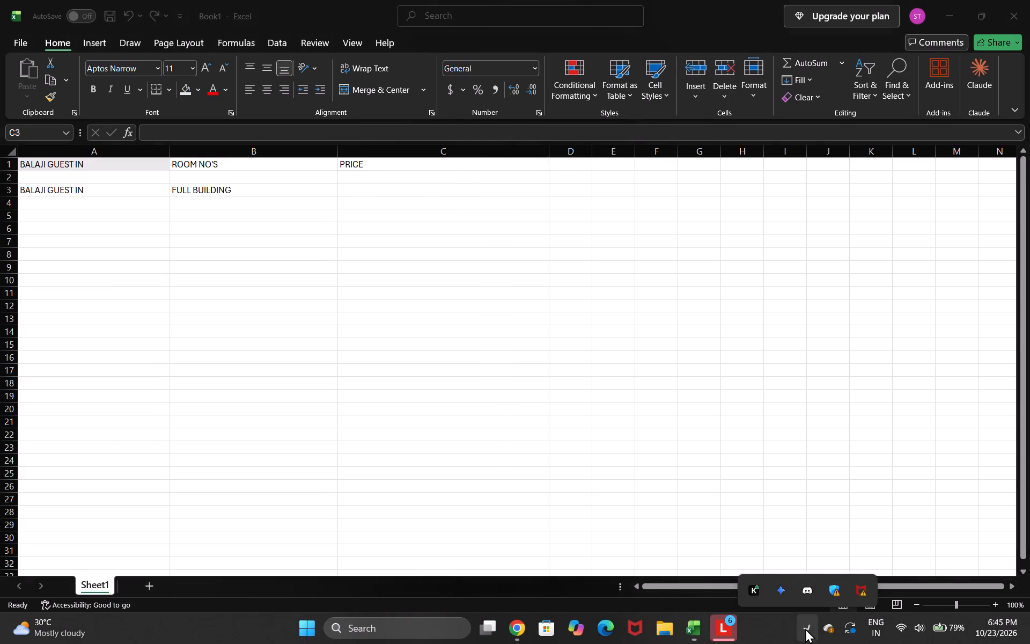
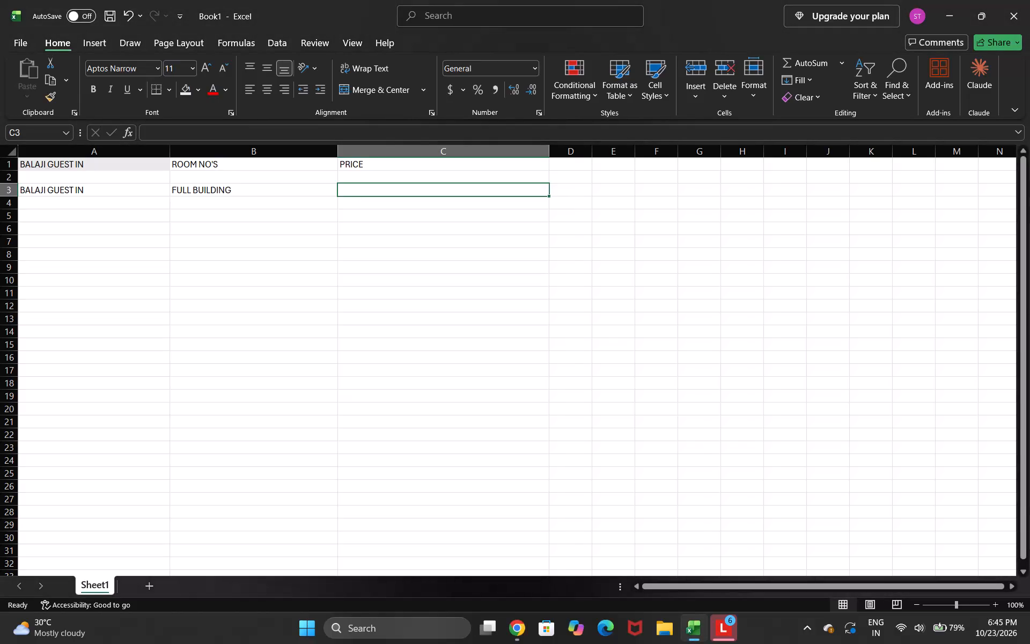
Enter the price 8000 in cell C3 for the full building.
{"action": "type", "text": "80000"}
{"action": "key", "text": "BackSpace"}
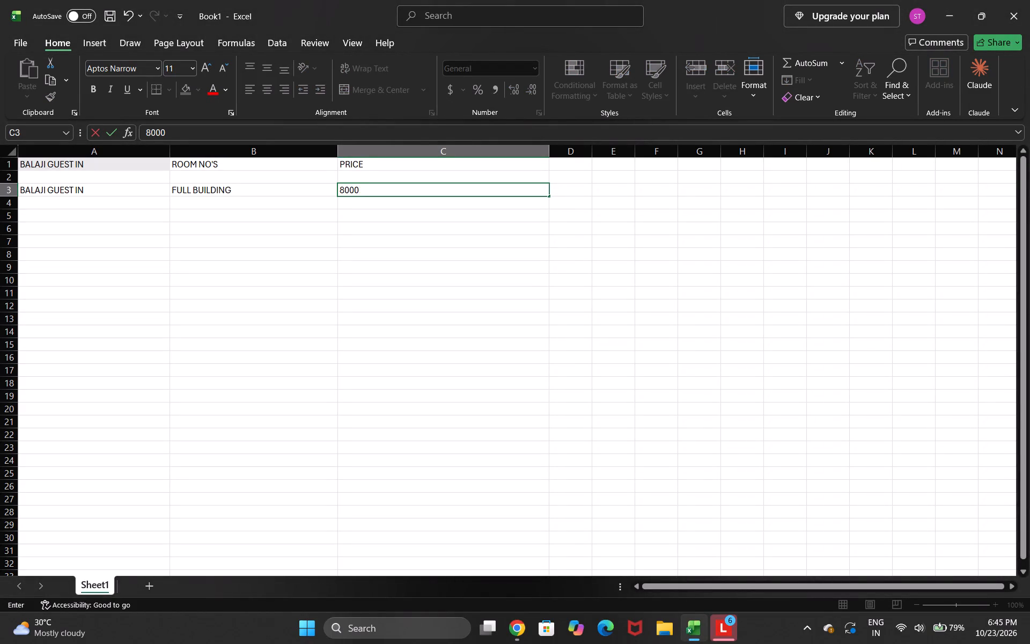
Fill in row 4 with BALAJI GUEST IN in cell A4 and ROOM NO - 1 in cell B4.
{"action": "left_click", "coordinate": [67, 207]}
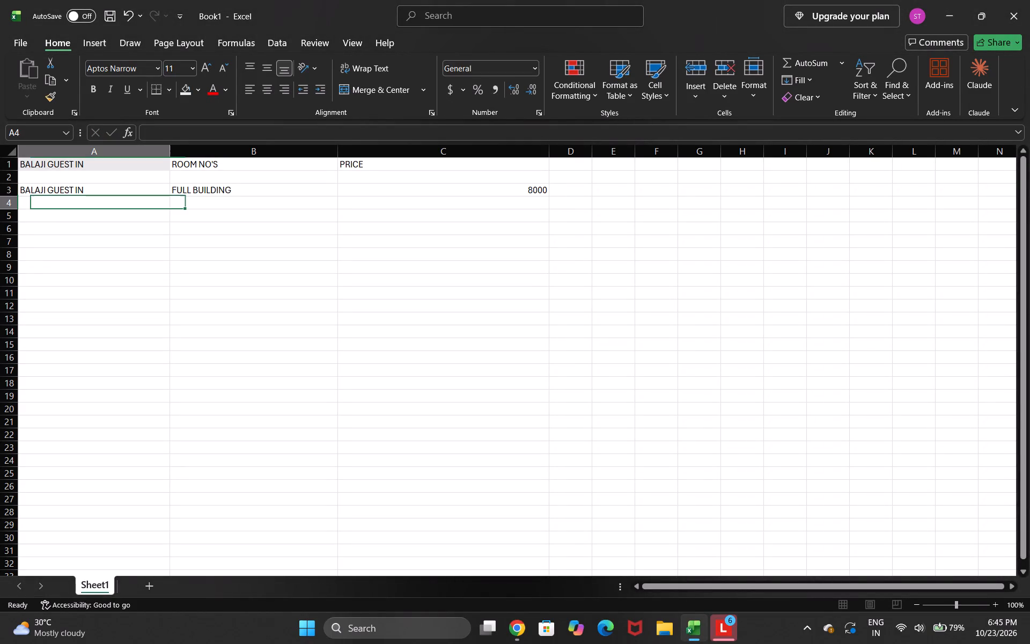
{"action": "type", "text": "BALAJI"}
{"action": "key", "text": "space"}
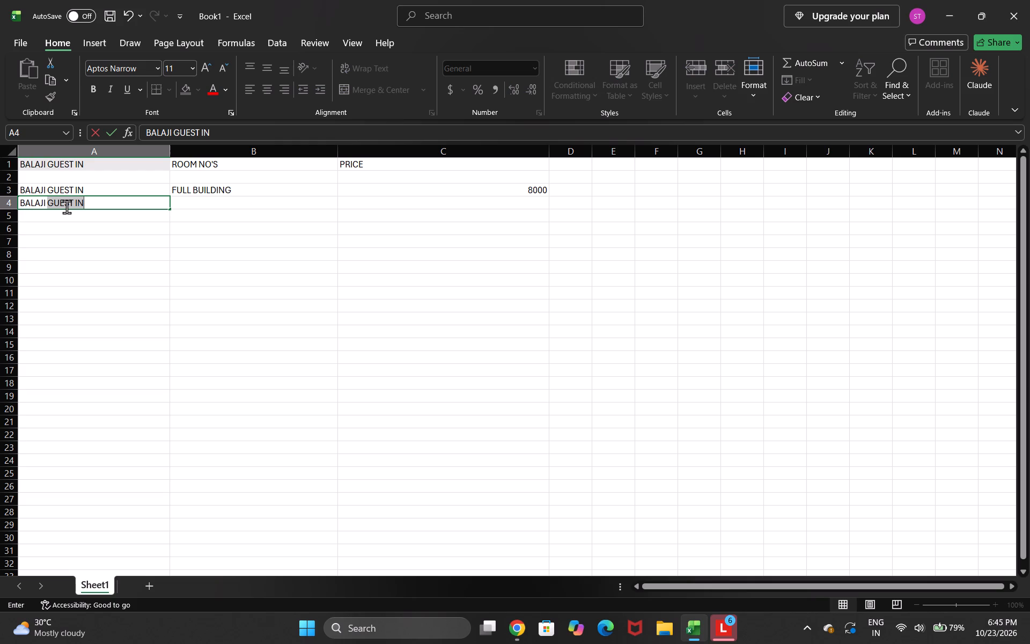
{"action": "type", "text": "GUEST IN"}
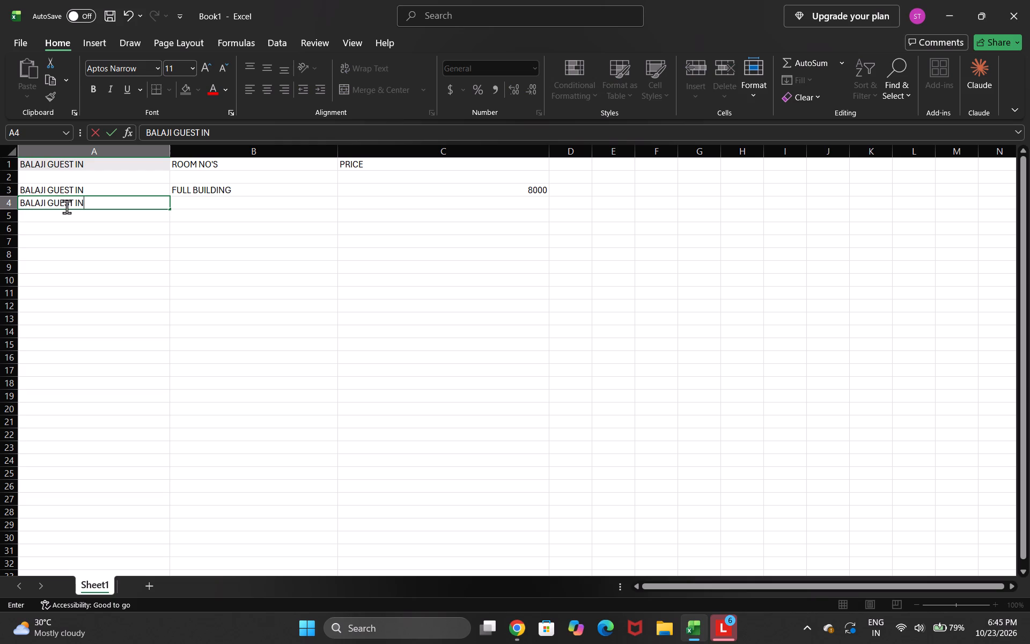
{"action": "left_click", "coordinate": [209, 205]}
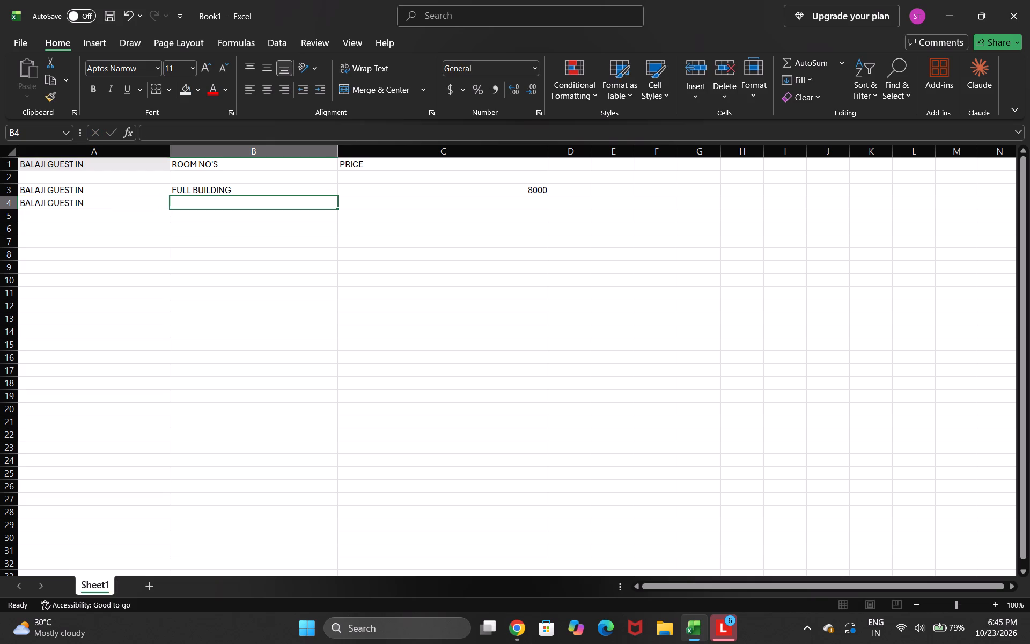
{"action": "type", "text": "ROOM NO"}
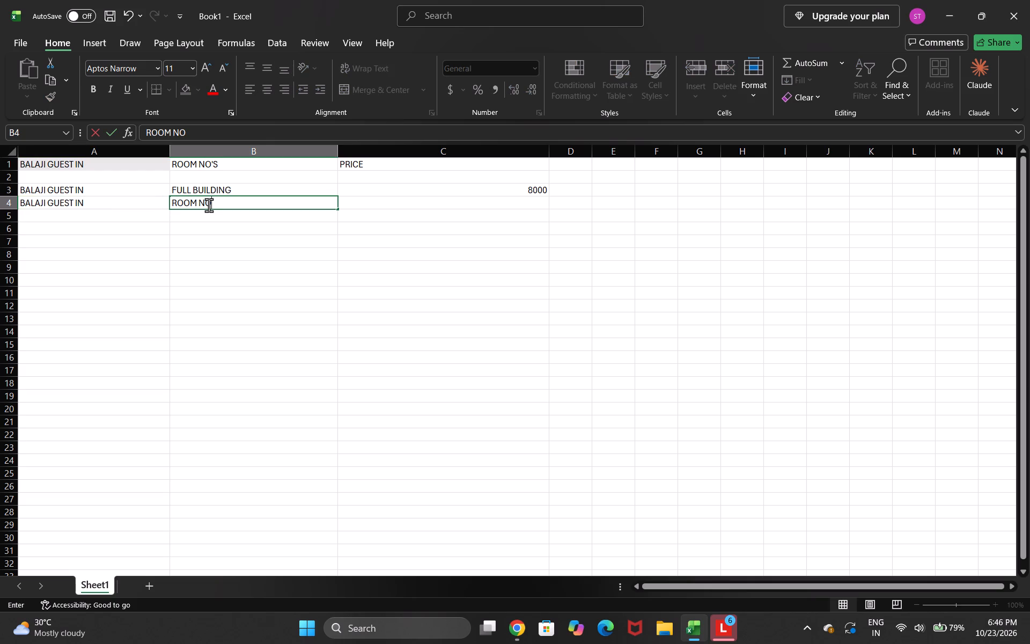
{"action": "key", "text": "space"}
{"action": "type", "text": "- 1"}
{"action": "left_click", "coordinate": [432, 208]}
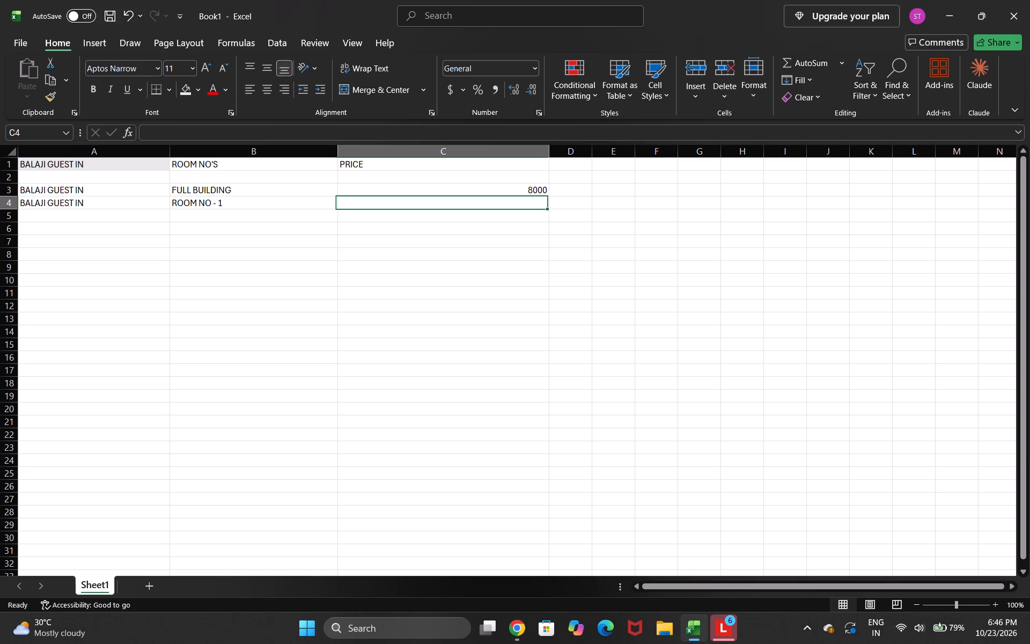
Replace the heading in cell C1 with COST and return to cell C4.
{"action": "left_click", "coordinate": [440, 168]}
{"action": "key", "text": "BackSpace"}
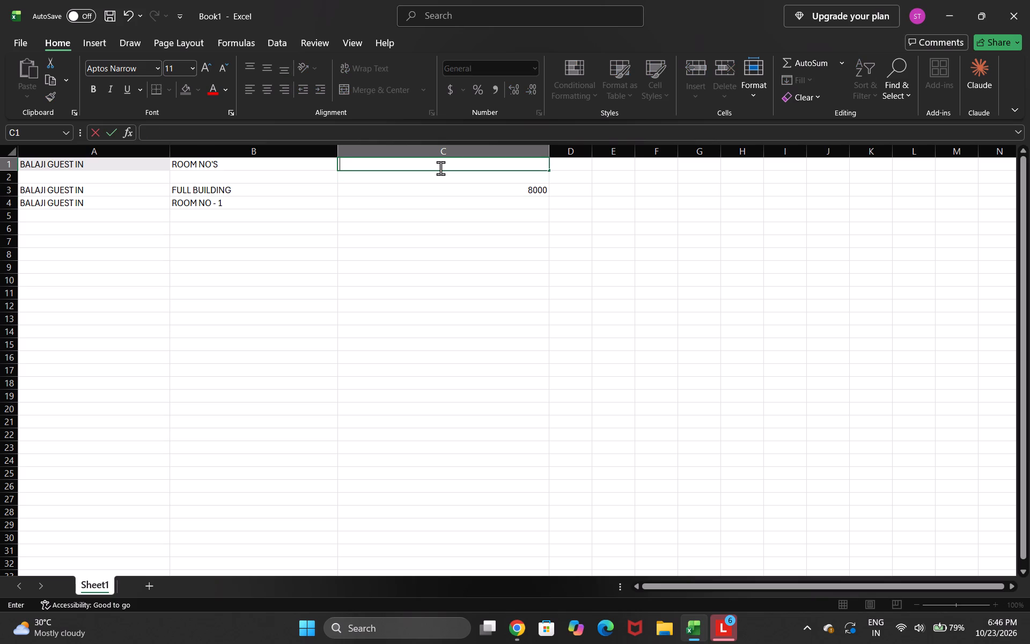
{"action": "type", "text": "COST"}
{"action": "key", "text": "shift+Return"}
{"action": "left_click", "coordinate": [442, 201]}
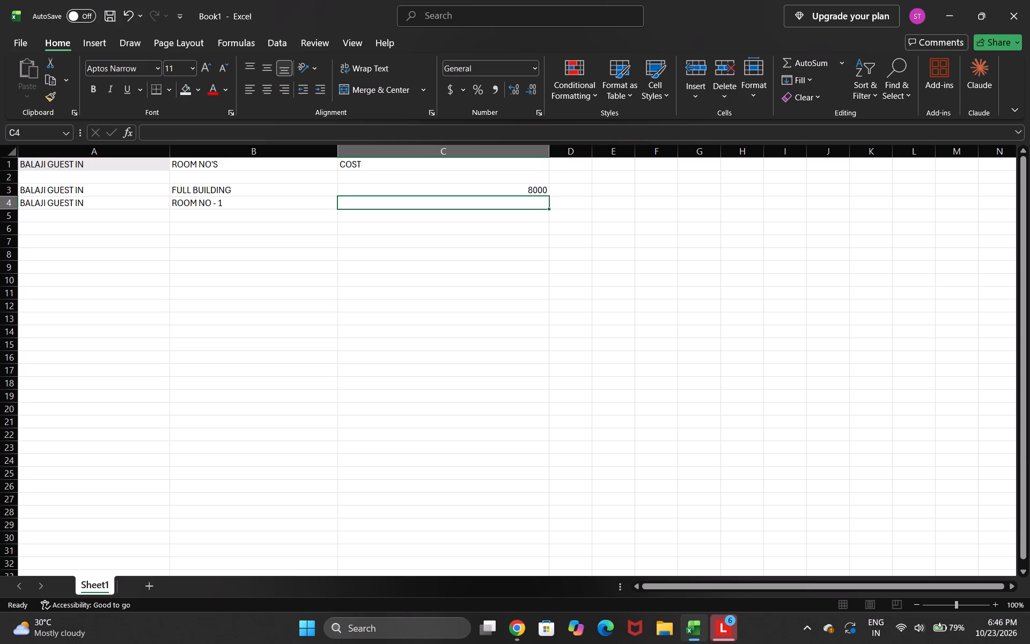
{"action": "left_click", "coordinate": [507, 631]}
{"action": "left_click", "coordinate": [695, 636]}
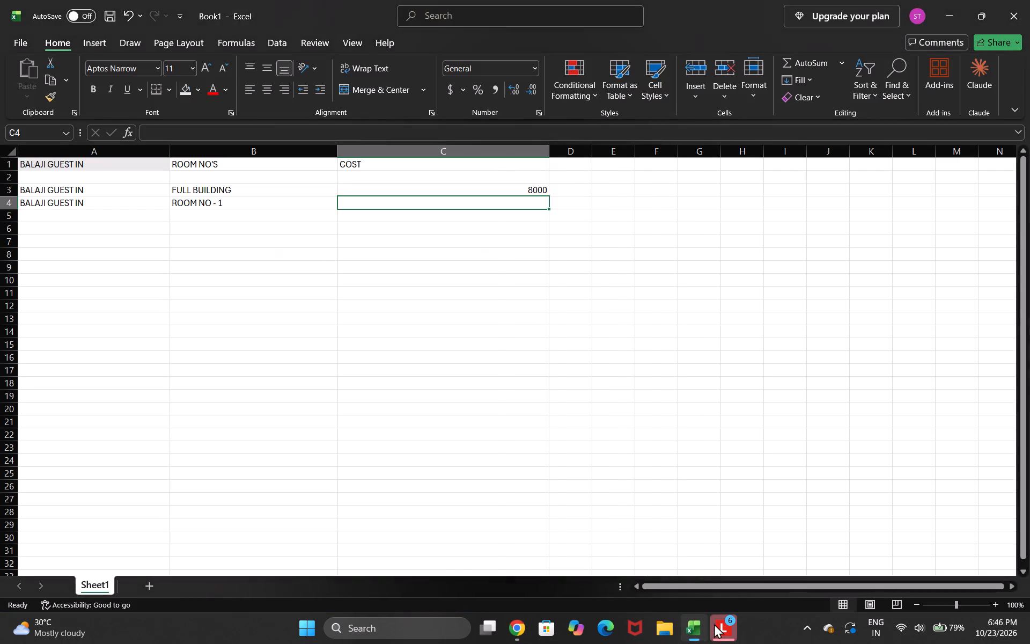
Close the running app represented by the red L on the taskbar.
{"action": "right_click", "coordinate": [714, 624]}
{"action": "left_click", "coordinate": [731, 598]}
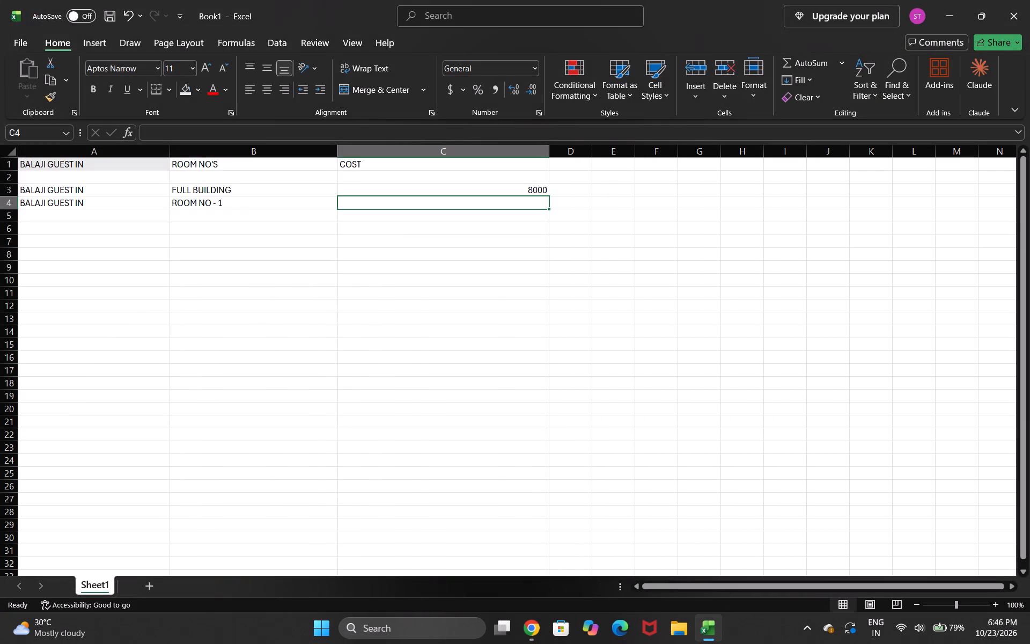
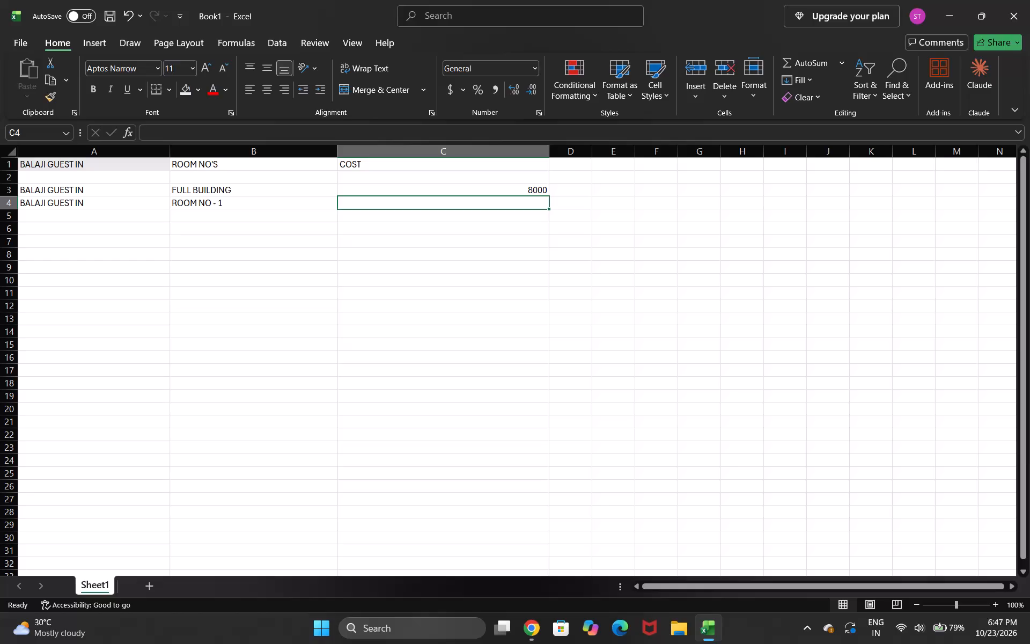
Apply the light grey fill already used on cell A1 to the heading cells B1 and C1.
{"action": "left_click", "coordinate": [291, 168]}
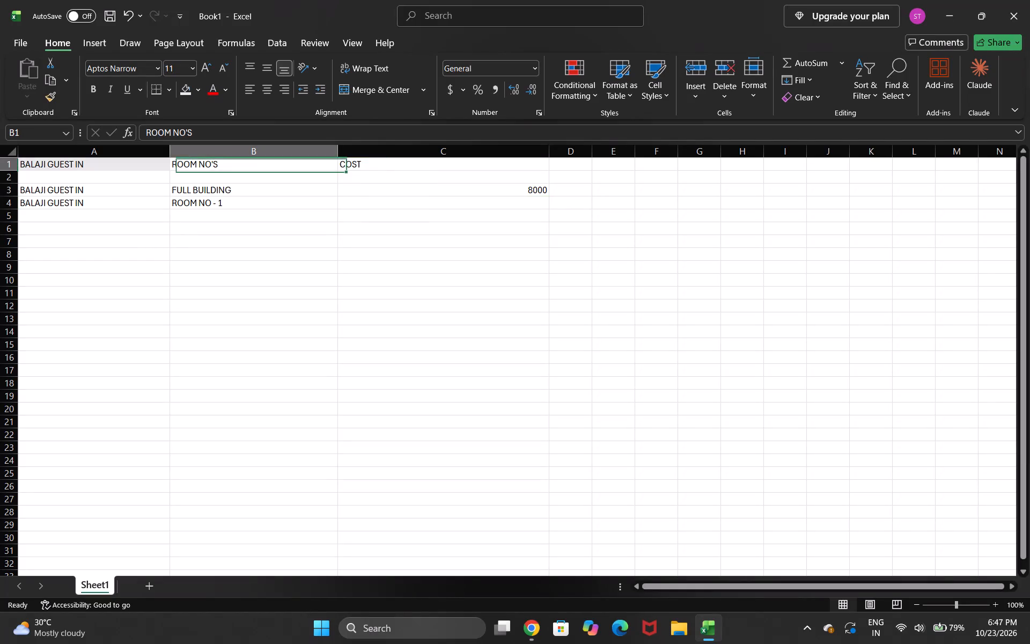
{"action": "left_click", "coordinate": [182, 92]}
{"action": "left_click", "coordinate": [393, 164]}
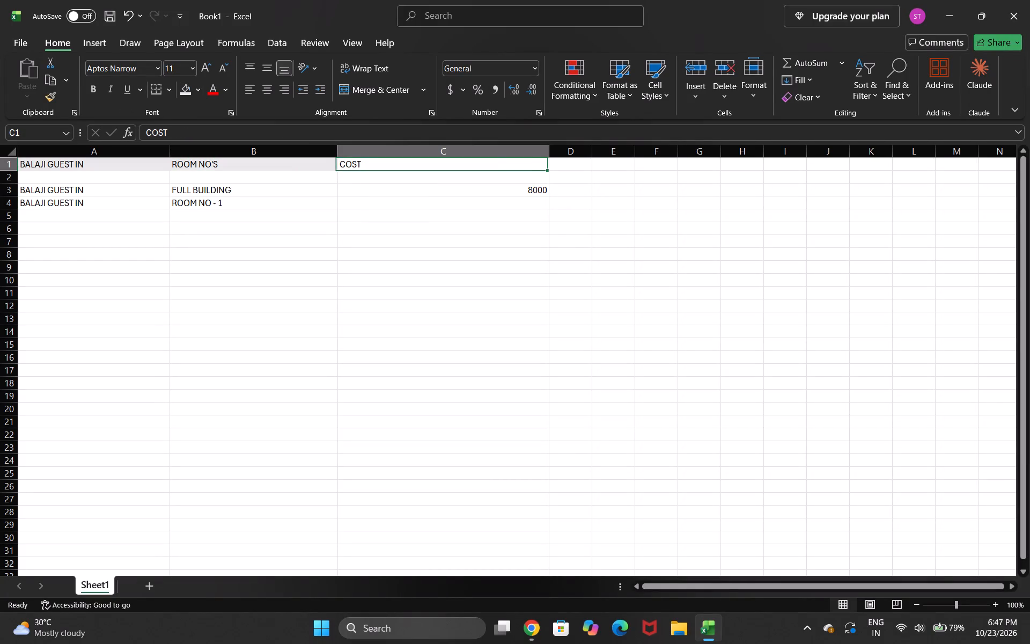
{"action": "left_click", "coordinate": [188, 87]}
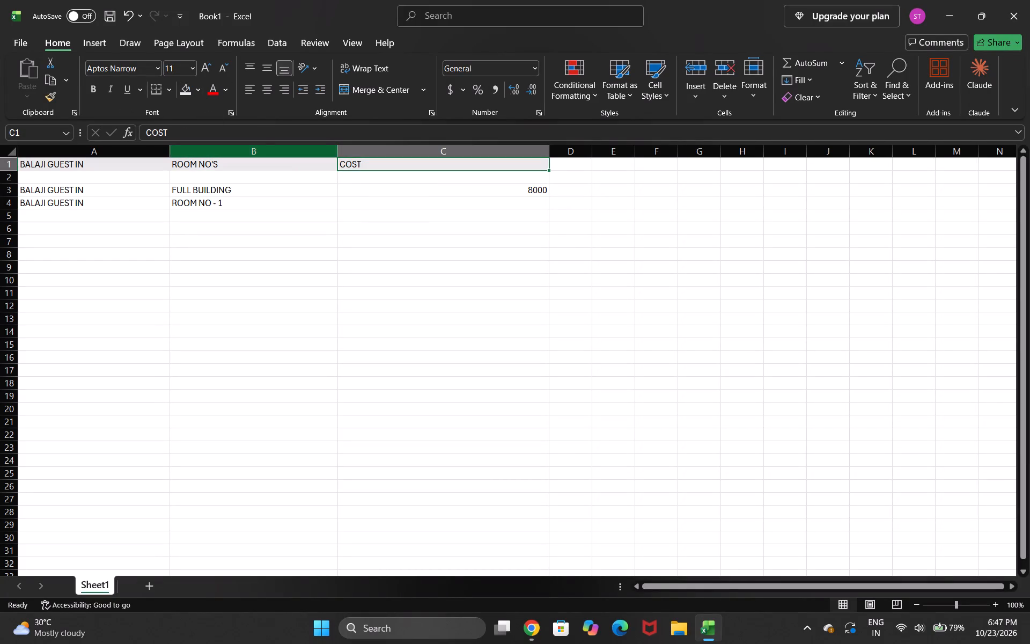
Clear the full-building cost from cell C3.
{"action": "left_click", "coordinate": [418, 204]}
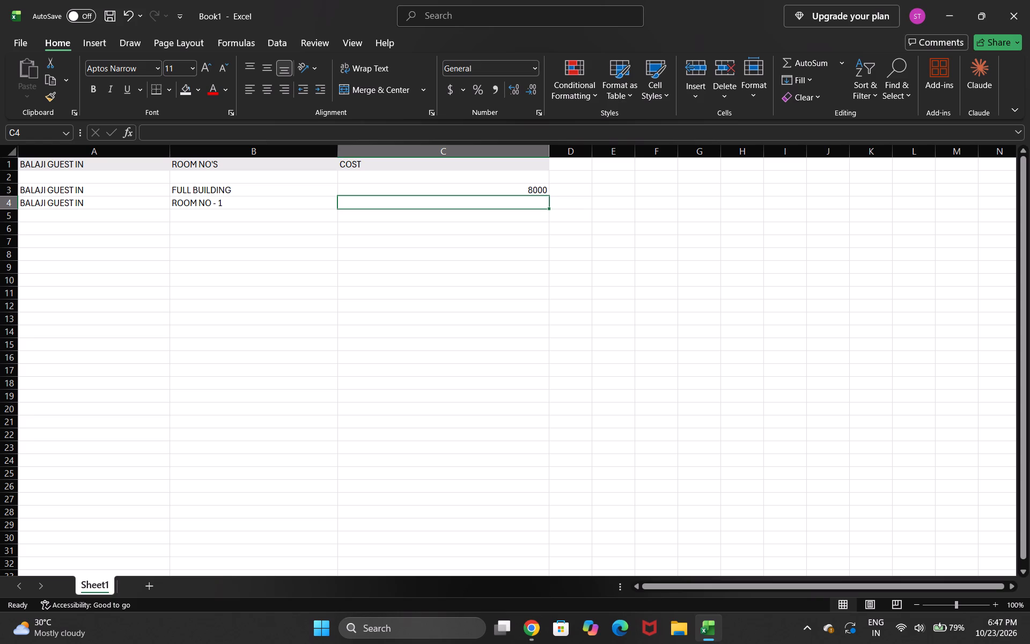
{"action": "left_click", "coordinate": [450, 189]}
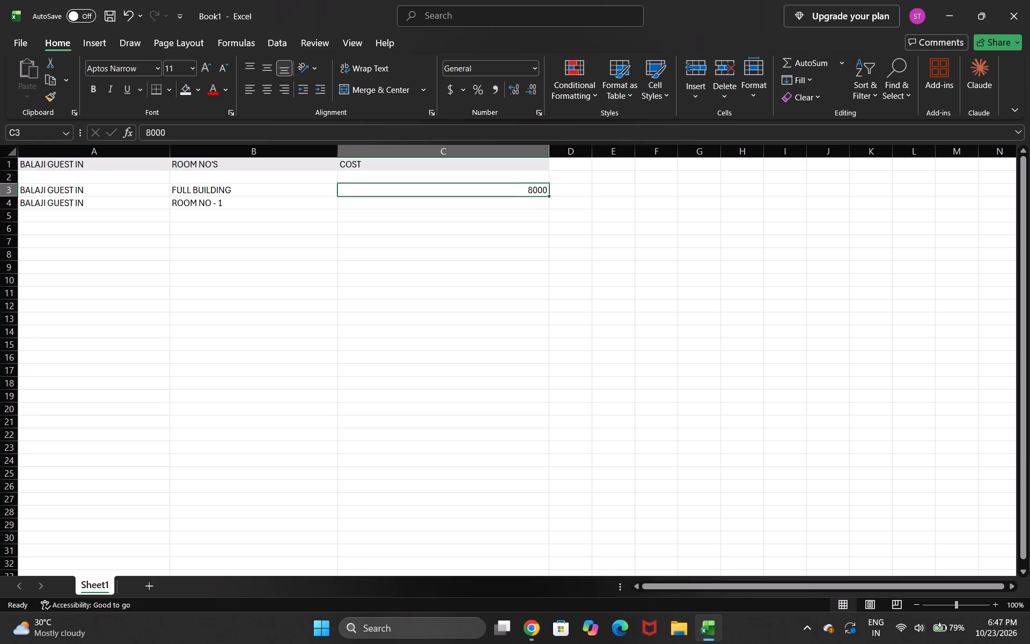
{"action": "key", "text": "BackSpace"}
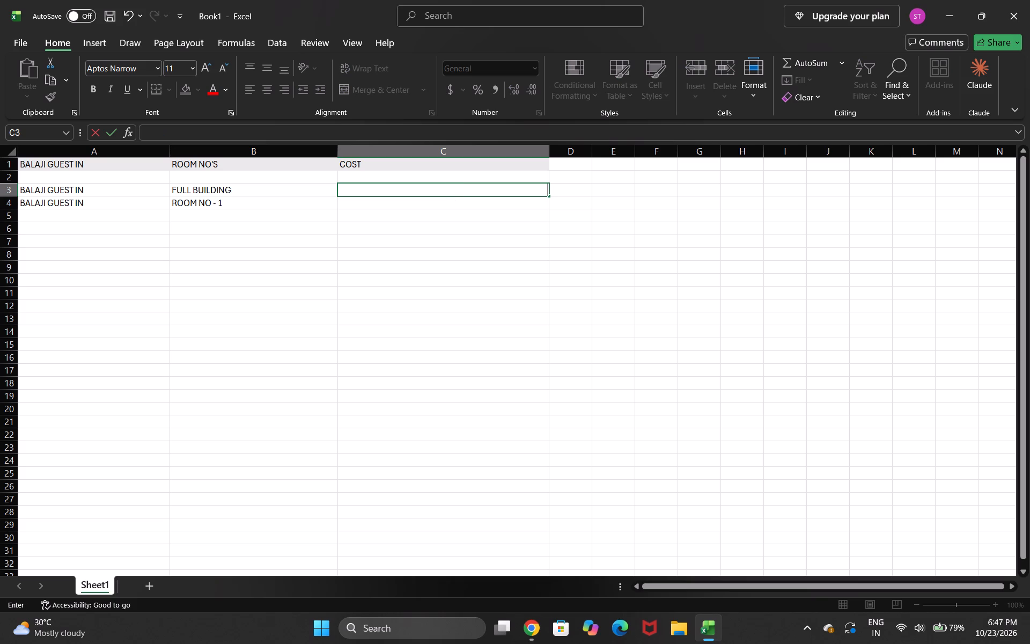
{"action": "left_click", "coordinate": [453, 202]}
Fill in row 5 with BALAJI GUEST IN in cell A5 and ROOM NO - 3 in cell B5.
{"action": "left_click", "coordinate": [93, 217]}
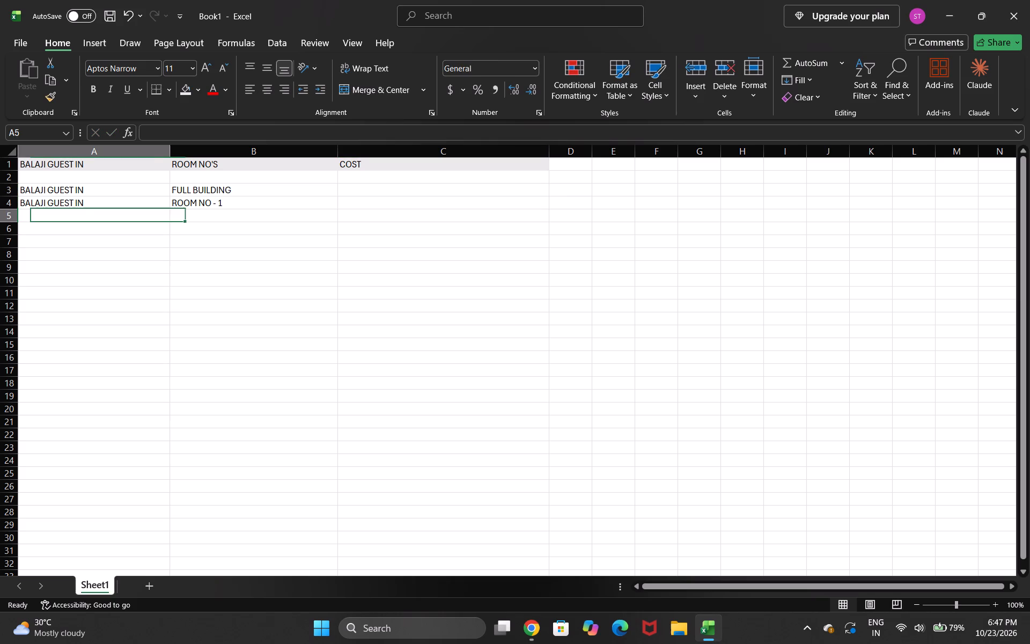
{"action": "type", "text": "BA"}
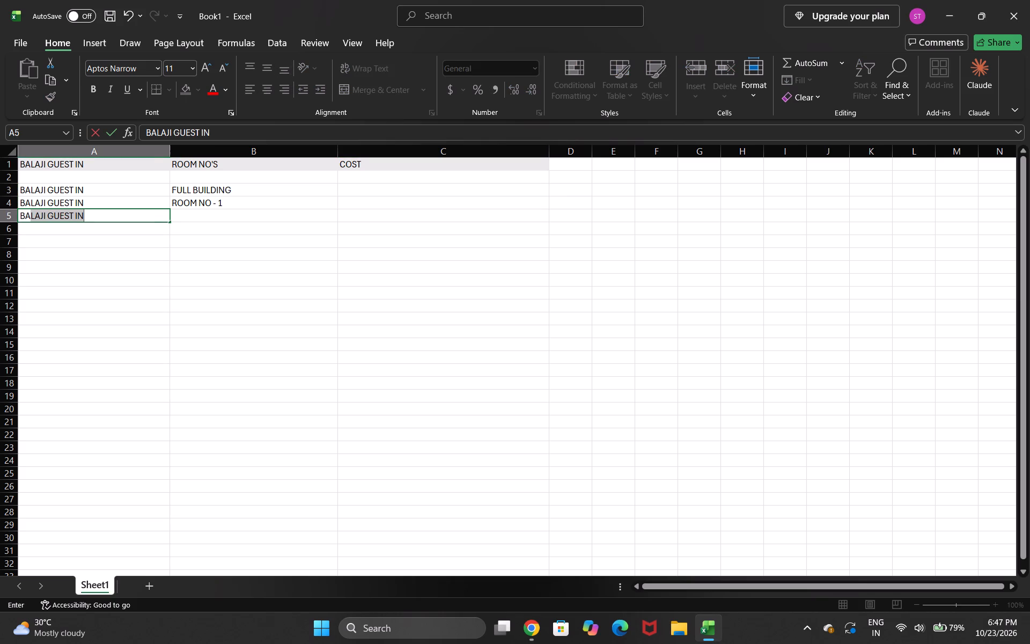
{"action": "key", "text": "Tab"}
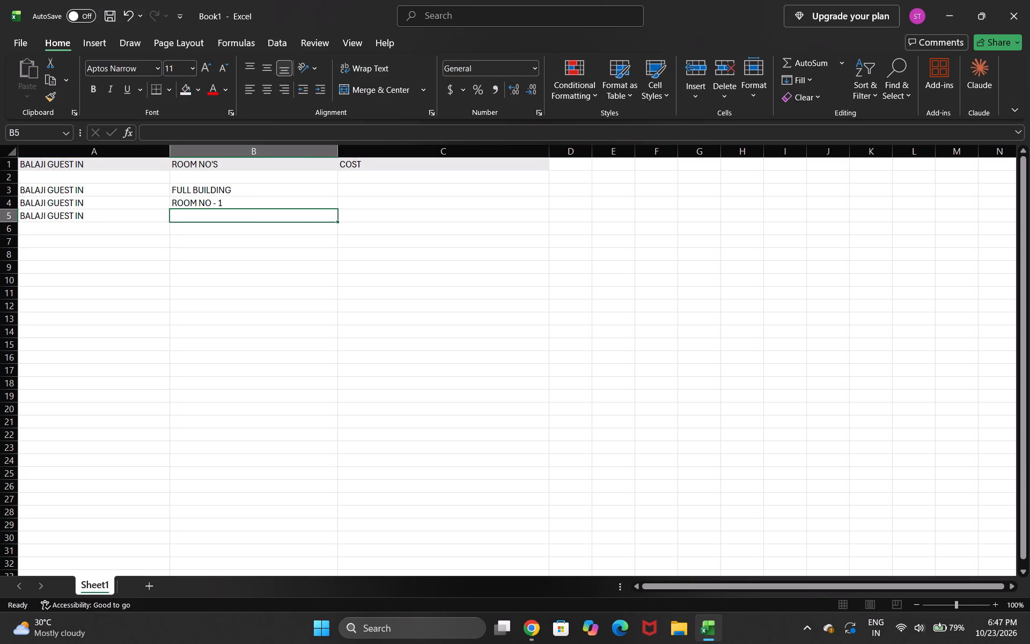
{"action": "left_click", "coordinate": [217, 218]}
{"action": "key", "text": "Tab"}
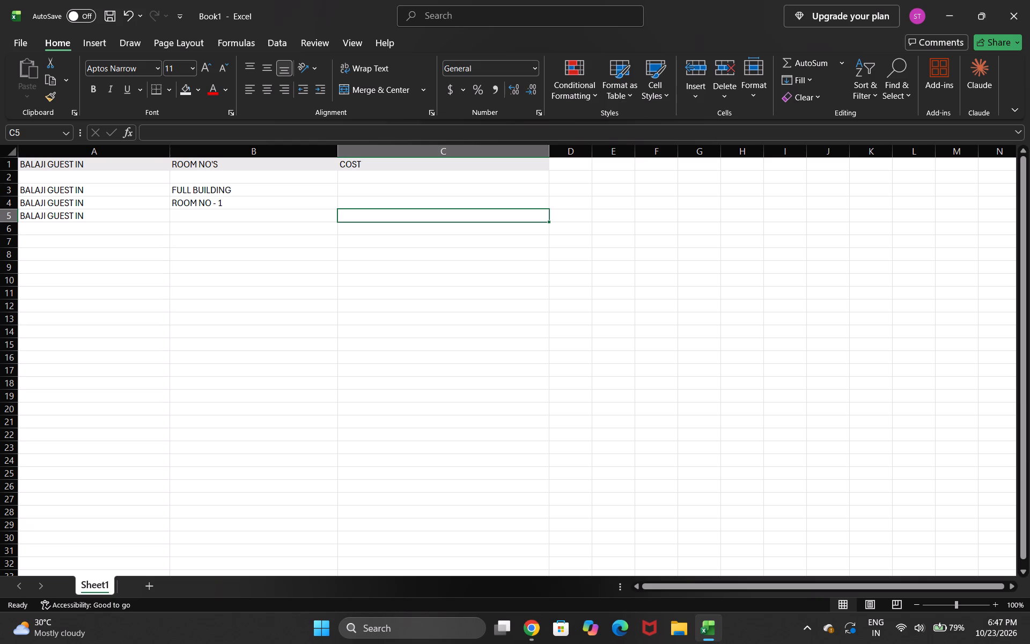
{"action": "left_click", "coordinate": [211, 221]}
{"action": "type", "text": "ROO"}
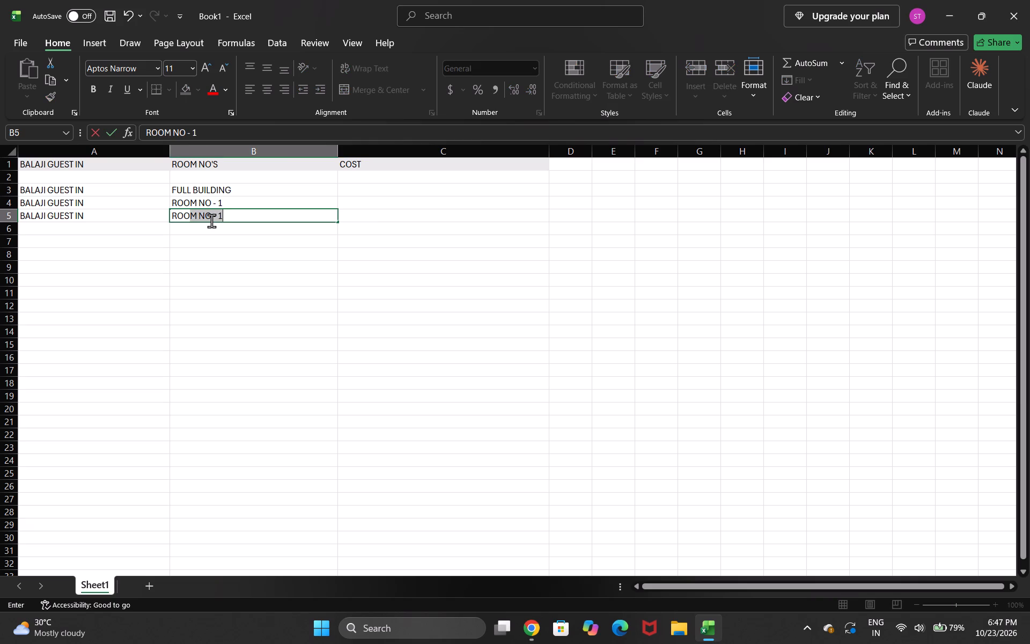
{"action": "key", "text": "Tab"}
{"action": "left_click", "coordinate": [224, 220]}
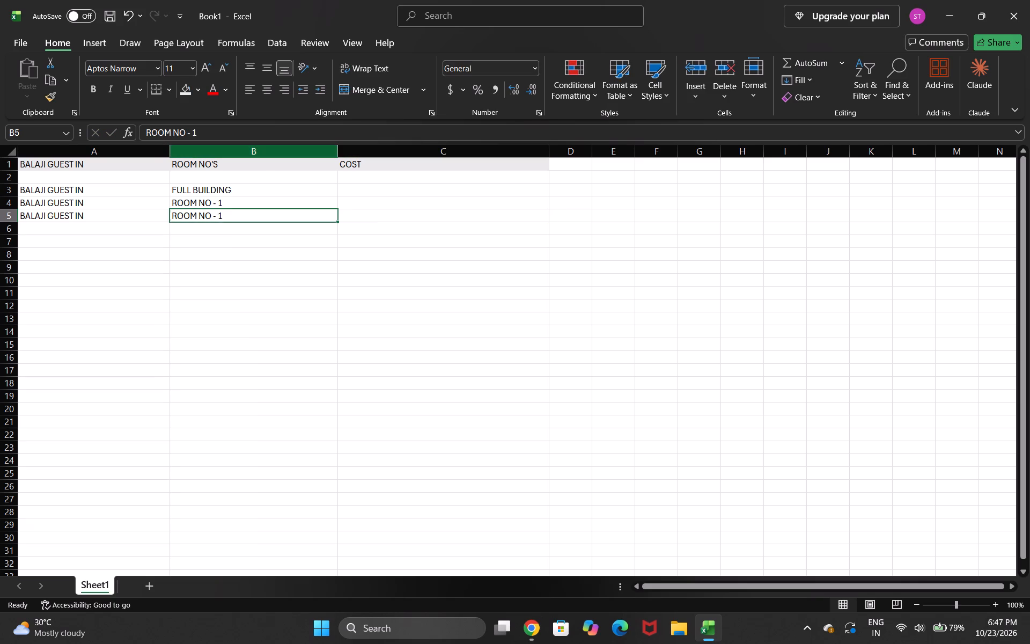
{"action": "left_click", "coordinate": [233, 139]}
{"action": "key", "text": "BackSpace"}
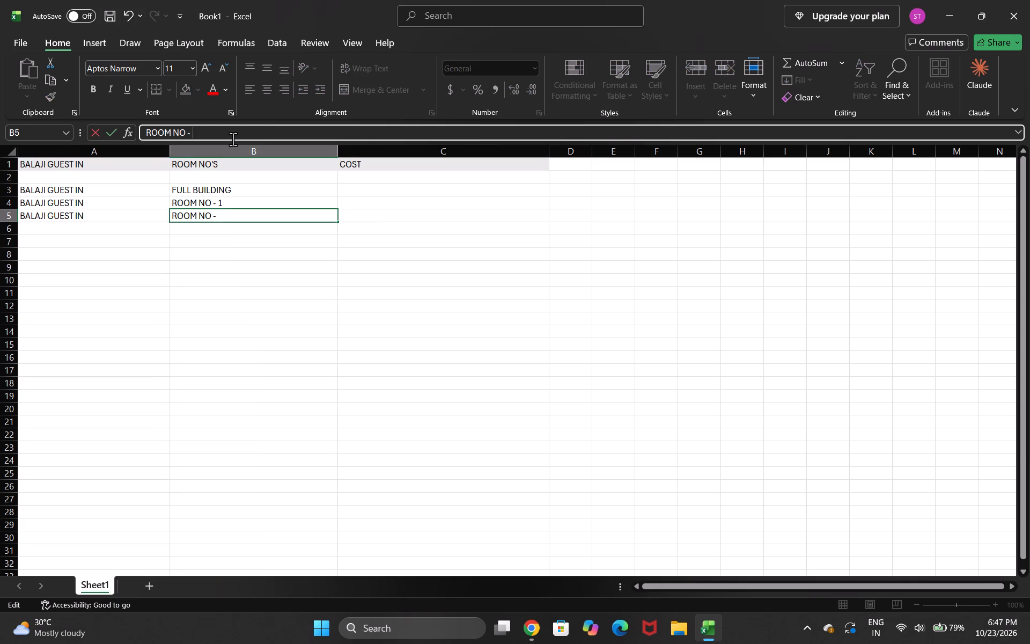
{"action": "key", "text": "2"}
{"action": "key", "text": "space"}
{"action": "key", "text": "BackSpace"}
{"action": "key", "text": "BackSpace"}
{"action": "key", "text": "3"}
Enter BALAJI GUEST IN in cell A6.
{"action": "left_click", "coordinate": [34, 228]}
{"action": "type", "text": "BALA"}
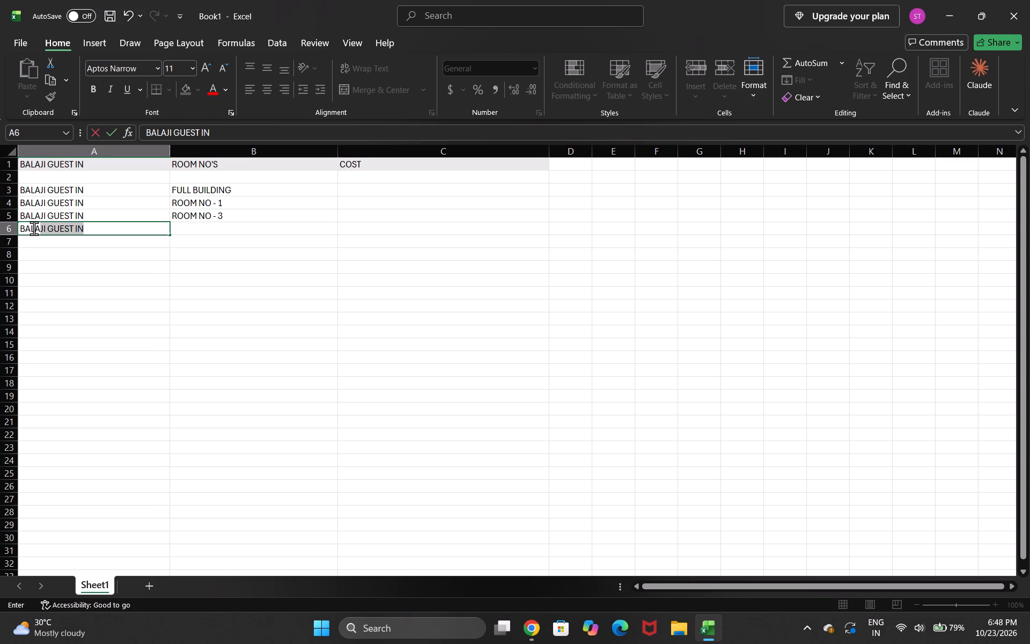
Change the room entry in cell B5 to ROOM NO - 2 (OFFICE ROOM).
{"action": "left_click", "coordinate": [274, 217]}
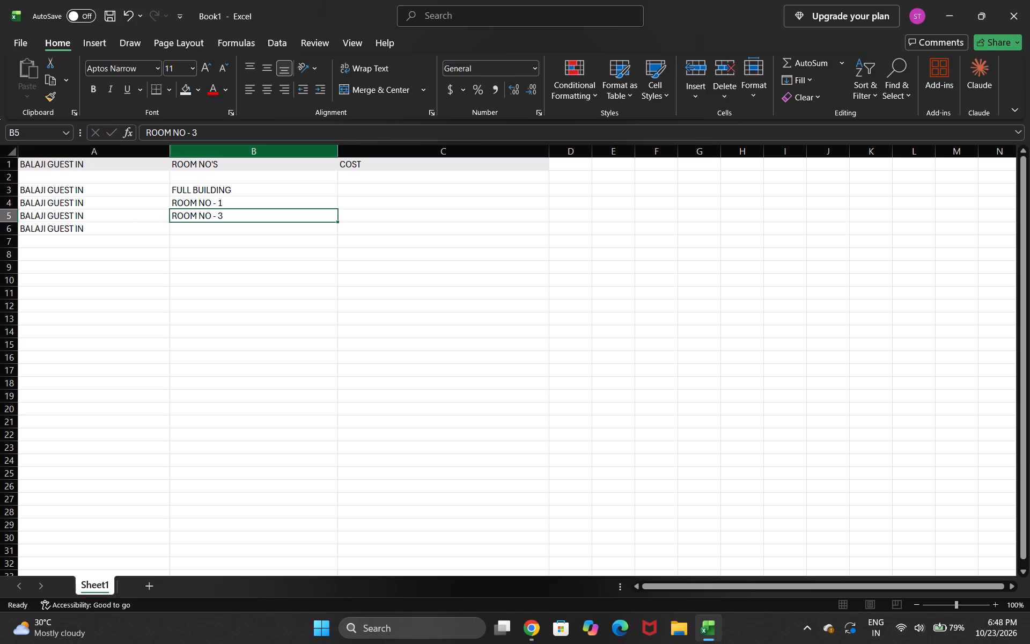
{"action": "left_click", "coordinate": [308, 140]}
{"action": "key", "text": "BackSpace"}
{"action": "type", "text": "2 (OO"}
{"action": "key", "text": "BackSpace"}
{"action": "type", "text": "FFICE ROOM)"}
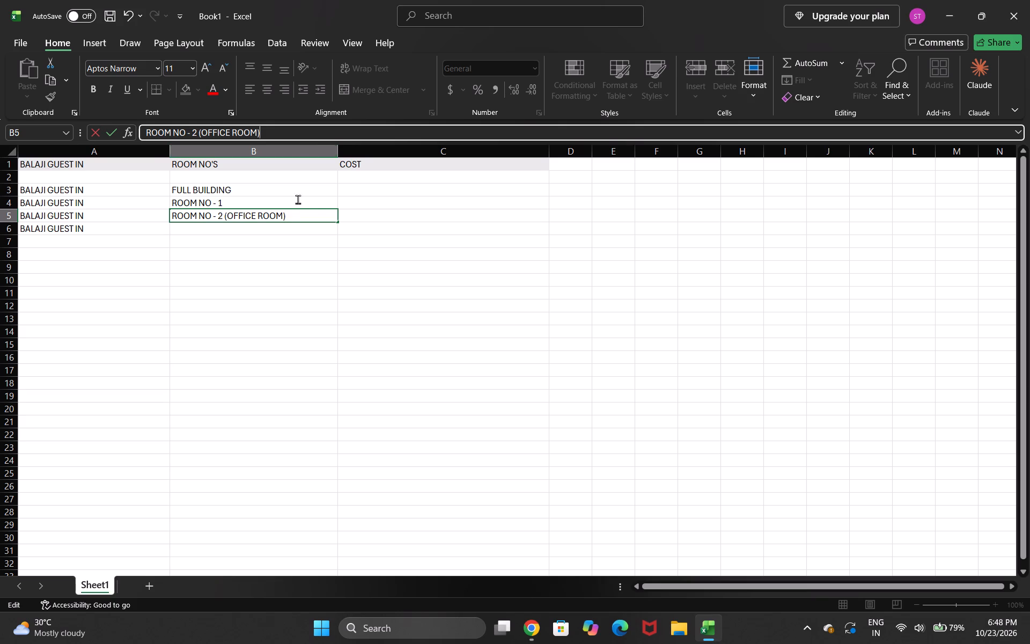
Enter ROOM NO - 3 in cell B6.
{"action": "left_click", "coordinate": [257, 230]}
{"action": "type", "text": "ROOM NO"}
{"action": "key", "text": "space"}
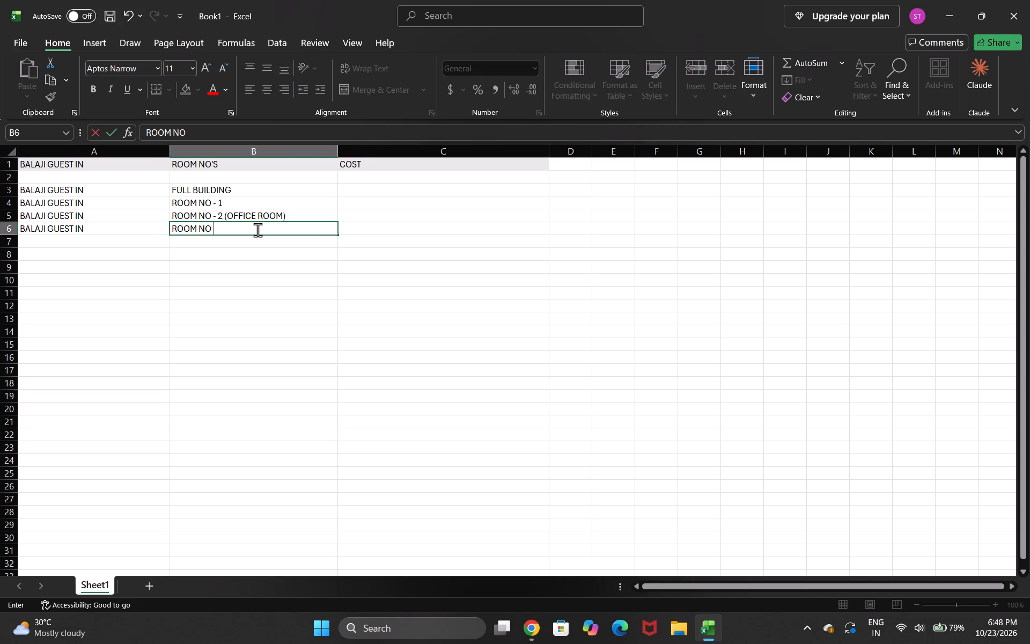
{"action": "type", "text": "- 3"}
Fill in row 7 with BALAJI GUEST IN in cell A7 and ROOM NO - 4 in cell B7.
{"action": "left_click", "coordinate": [42, 241]}
{"action": "type", "text": "BALAJI"}
{"action": "key", "text": "space"}
{"action": "key", "text": "Tab"}
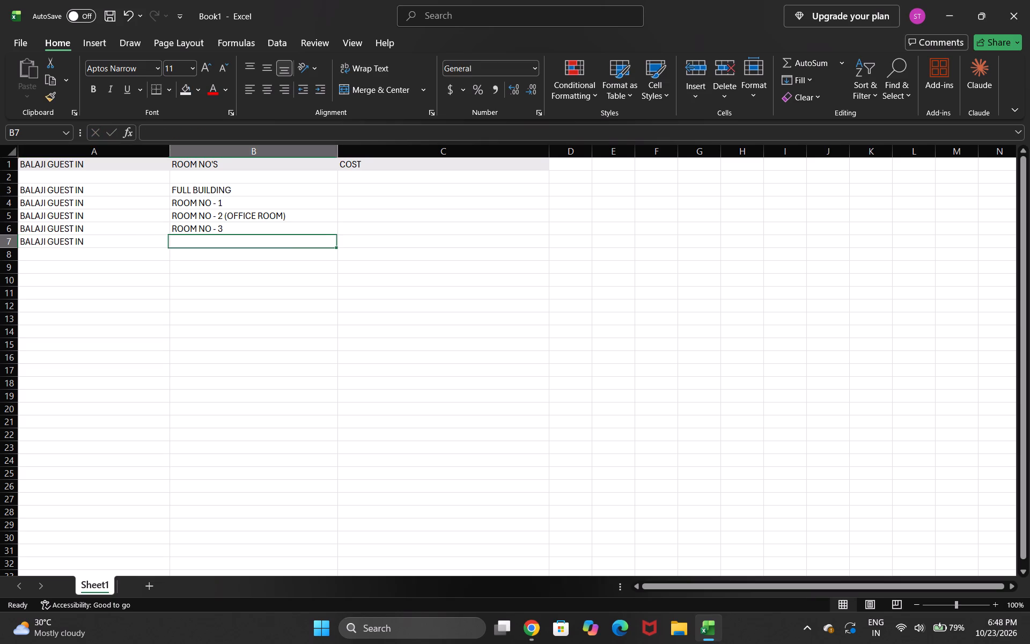
{"action": "key", "text": "r"}
{"action": "key", "text": "p"}
{"action": "key", "text": "BackSpace"}
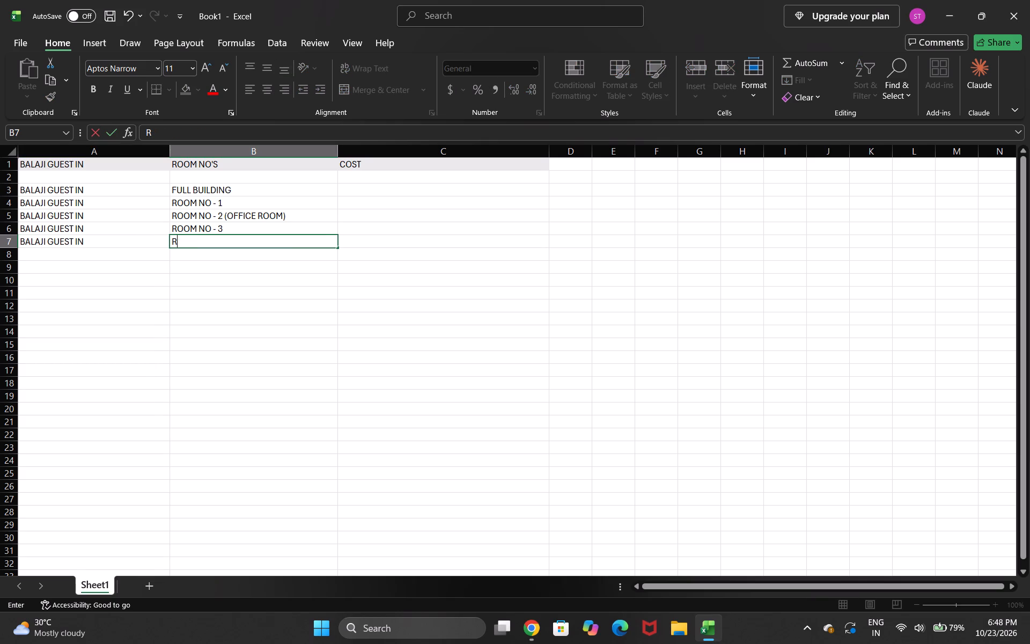
{"action": "type", "text": "OOM NO"}
{"action": "key", "text": "space"}
{"action": "type", "text": "-"}
{"action": "key", "text": "space"}
{"action": "type", "text": "45"}
{"action": "key", "text": "BackSpace"}
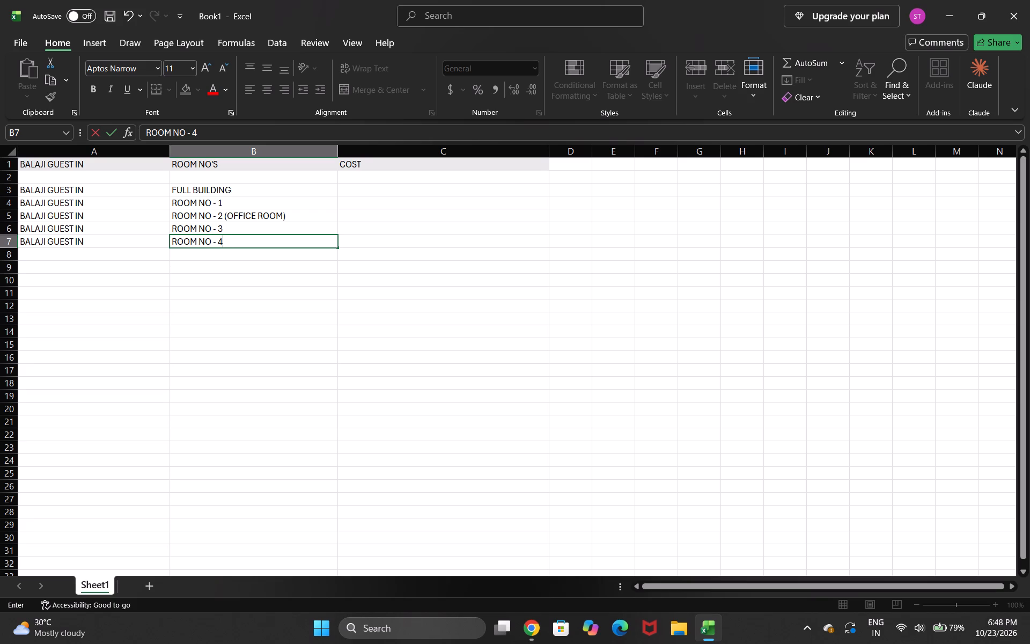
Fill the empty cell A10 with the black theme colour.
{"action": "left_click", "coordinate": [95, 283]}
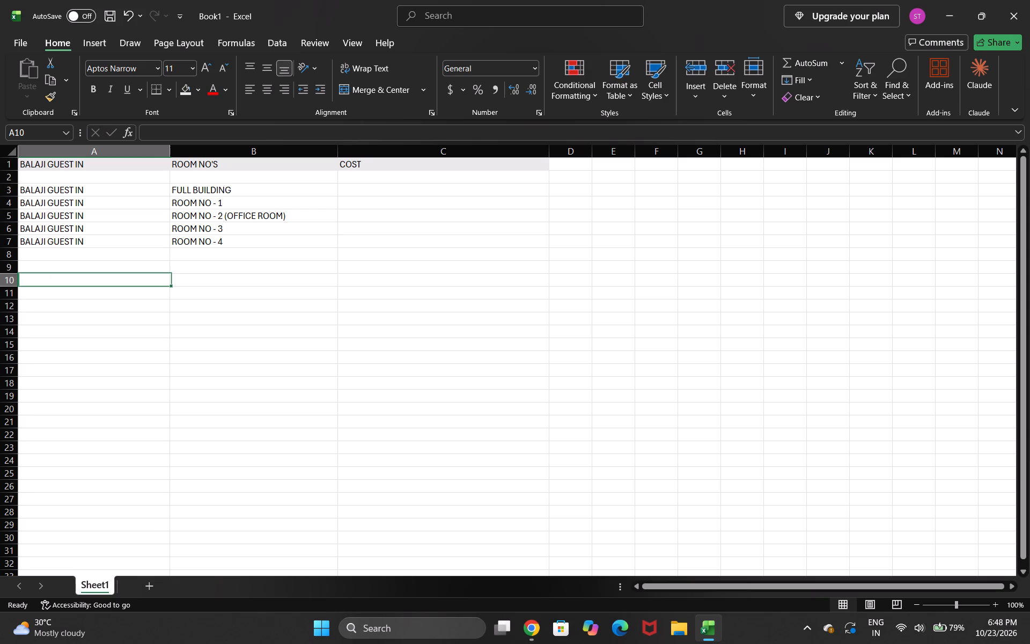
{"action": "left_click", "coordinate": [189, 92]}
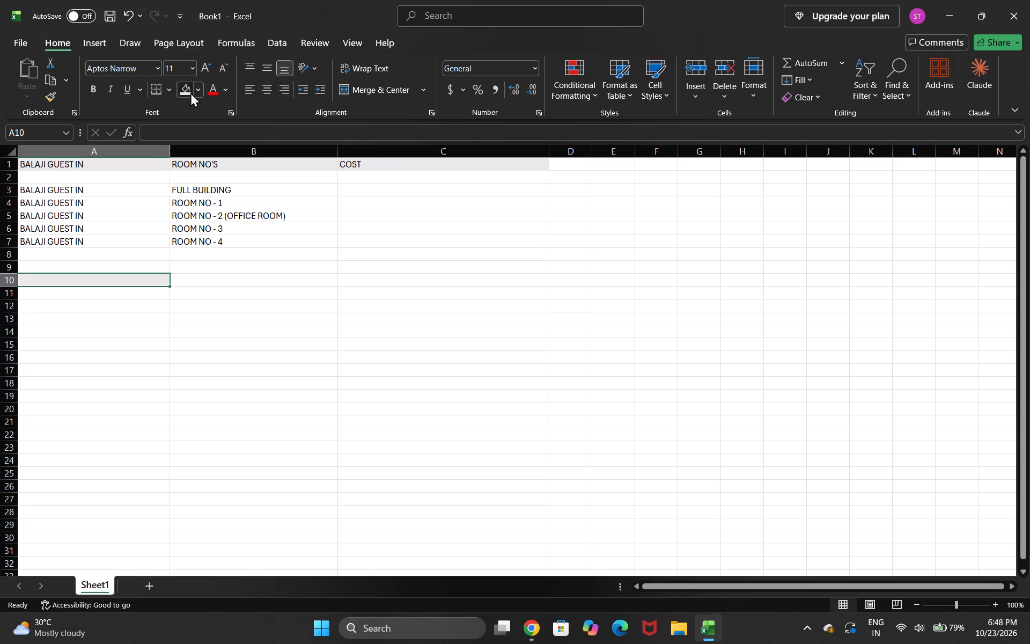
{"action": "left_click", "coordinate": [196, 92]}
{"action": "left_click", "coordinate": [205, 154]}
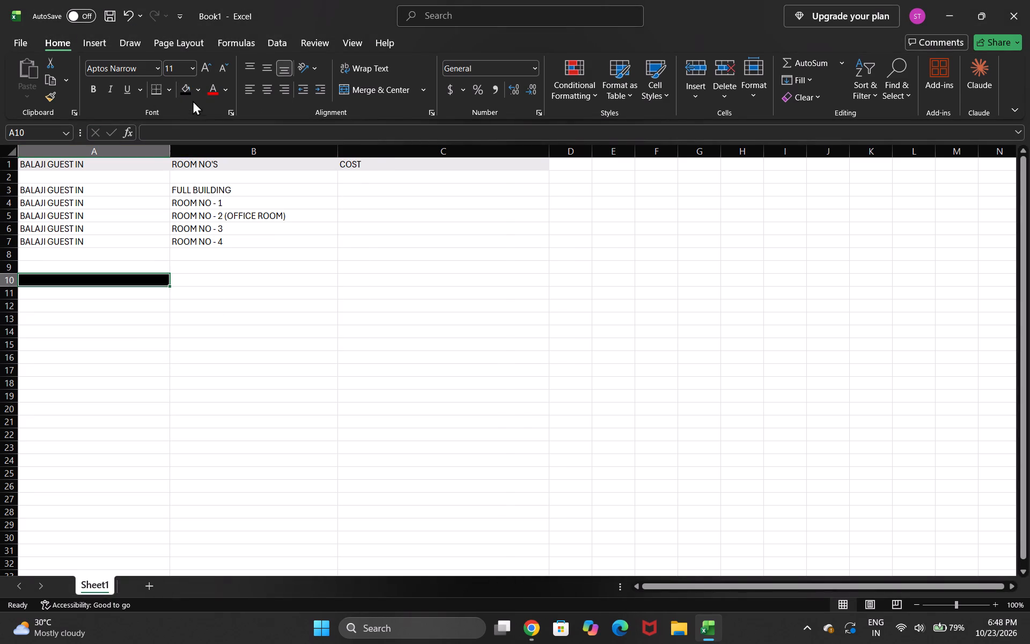
Change the fill of cell A10 to the darkest grey shade of the white theme colour.
{"action": "left_click", "coordinate": [224, 93]}
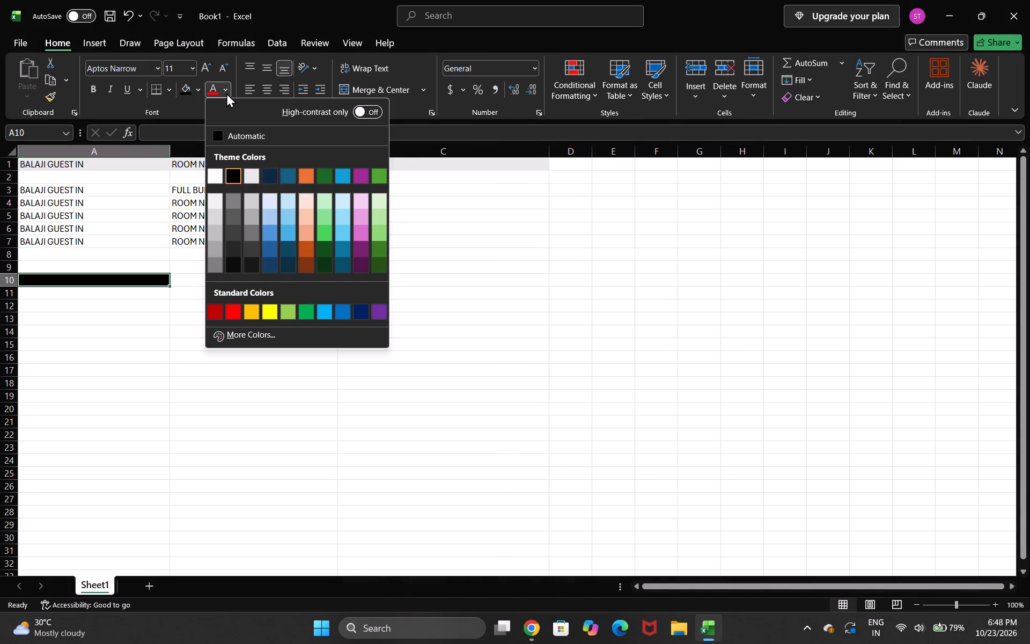
{"action": "left_click", "coordinate": [195, 88]}
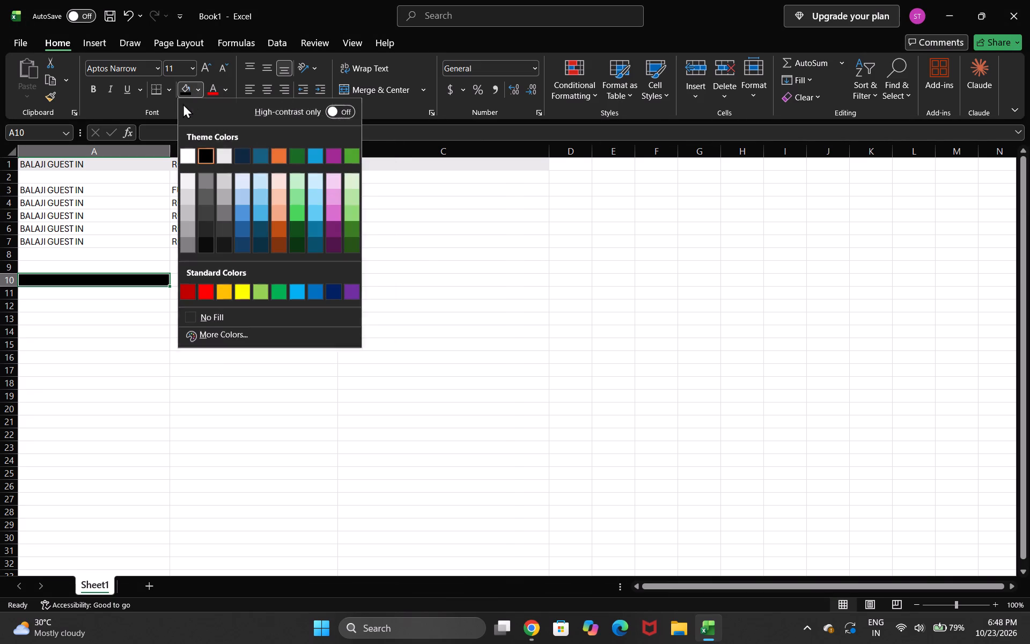
{"action": "left_click", "coordinate": [108, 277]}
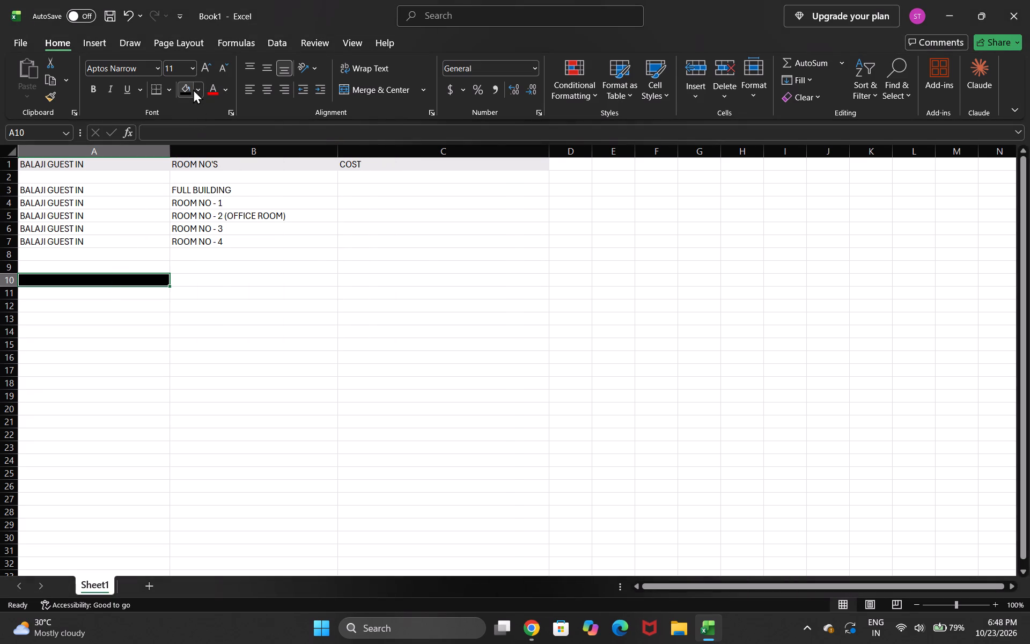
{"action": "left_click", "coordinate": [193, 88]}
{"action": "left_click", "coordinate": [200, 88]}
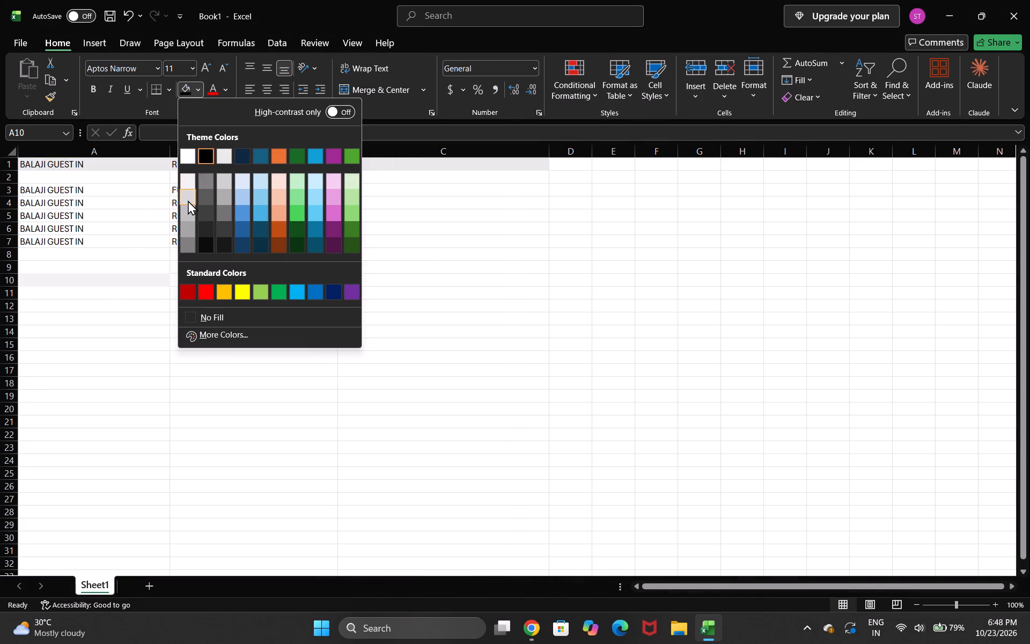
{"action": "left_click", "coordinate": [185, 241]}
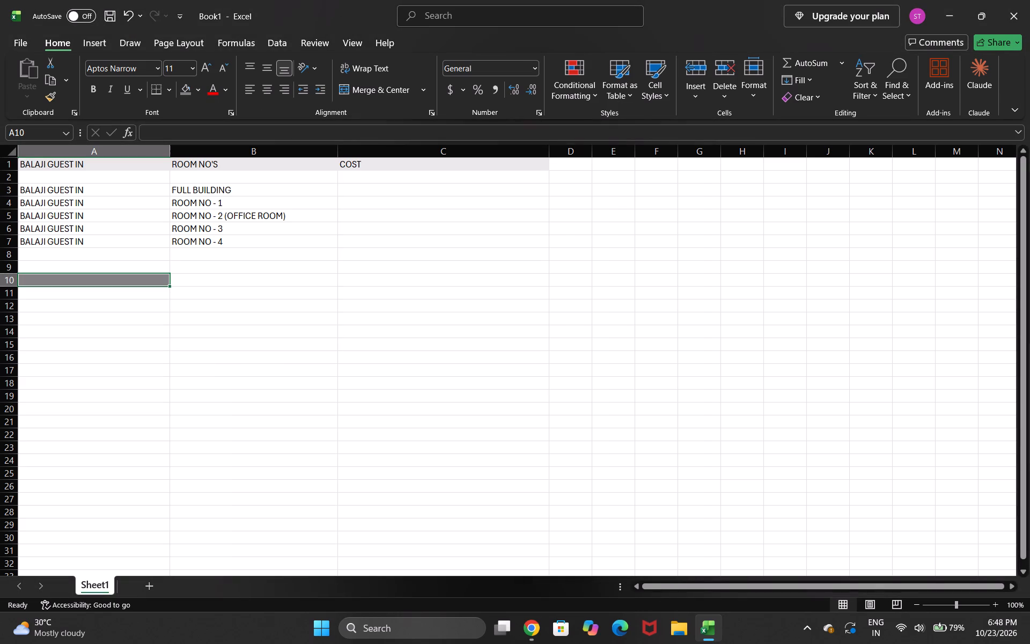
{"action": "left_click", "coordinate": [92, 283]}
{"action": "type", "text": "NAIDU"}
{"action": "key", "text": "space"}
{"action": "type", "text": "AP"}
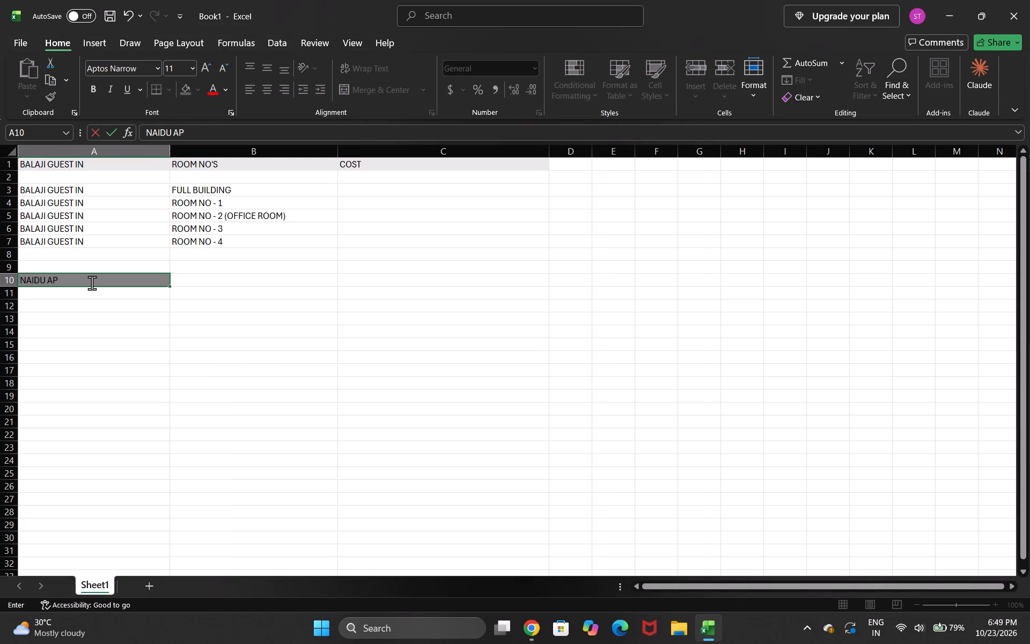
{"action": "left_click", "coordinate": [92, 283]}
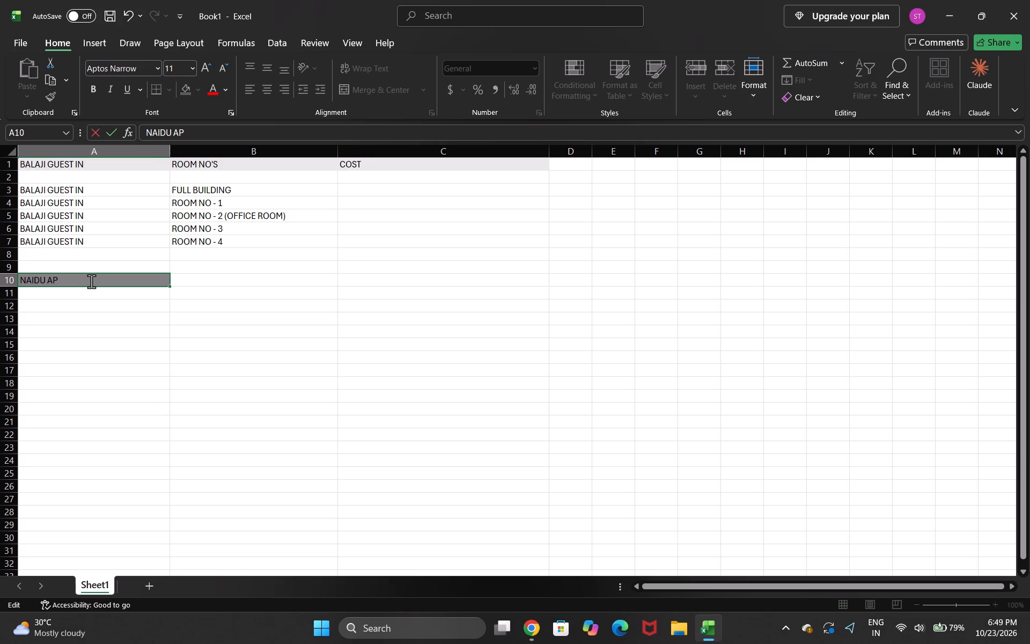
{"action": "left_click", "coordinate": [91, 281]}
{"action": "left_click", "coordinate": [137, 302]}
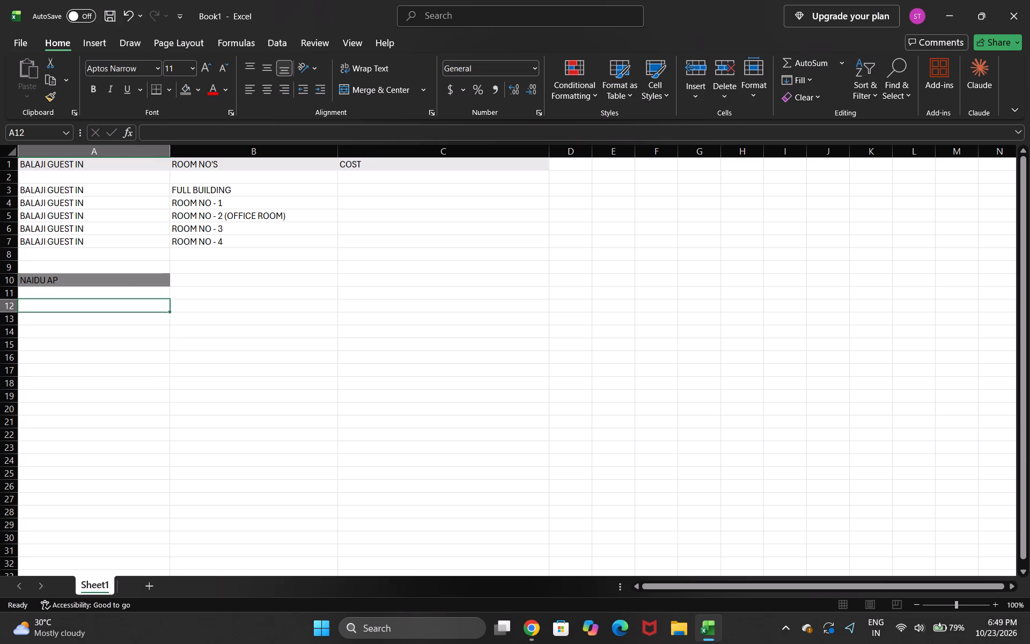
Change the fill of cell A10 to the second-lightest shade of the dark blue theme colour.
{"action": "left_click", "coordinate": [136, 281]}
{"action": "left_click", "coordinate": [190, 85]}
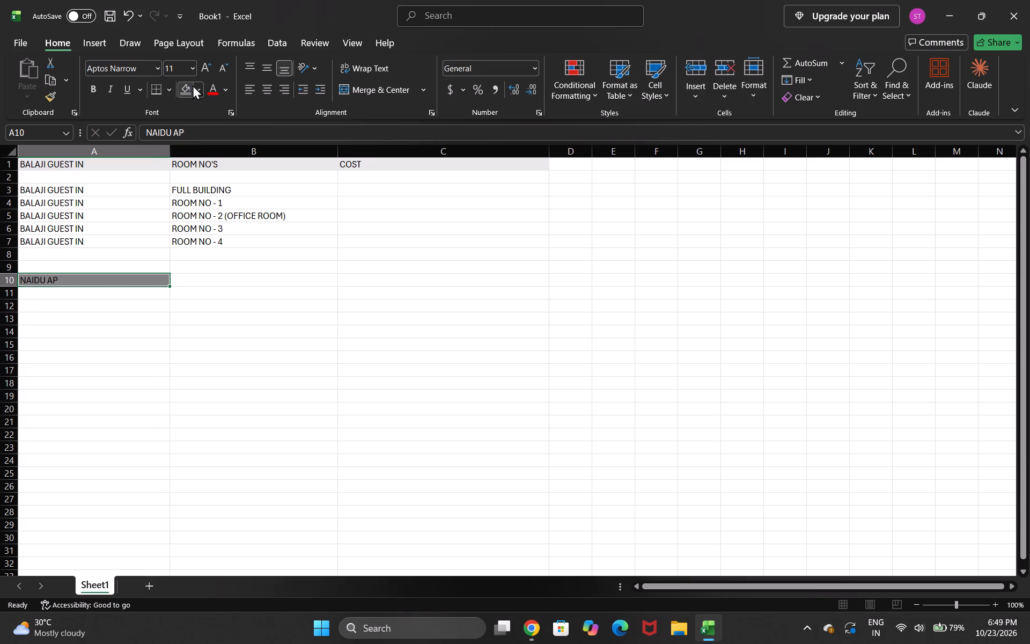
{"action": "left_click", "coordinate": [194, 85]}
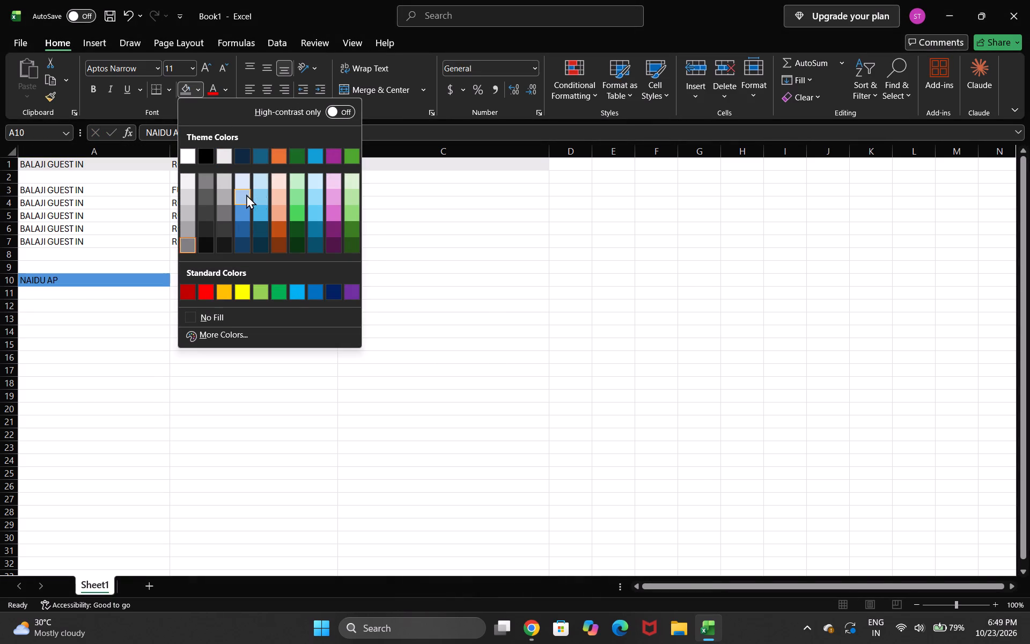
{"action": "left_click", "coordinate": [246, 194]}
Extend the text in cell A10 to read NAIDU APARTMENT _ GUESTIN.
{"action": "left_click", "coordinate": [133, 281]}
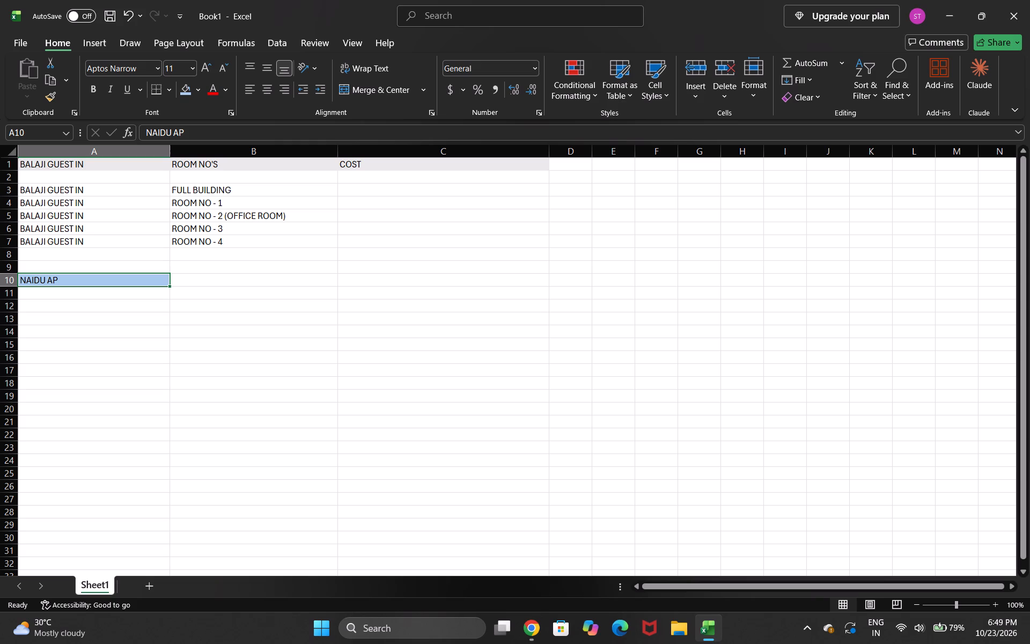
{"action": "left_click", "coordinate": [212, 136]}
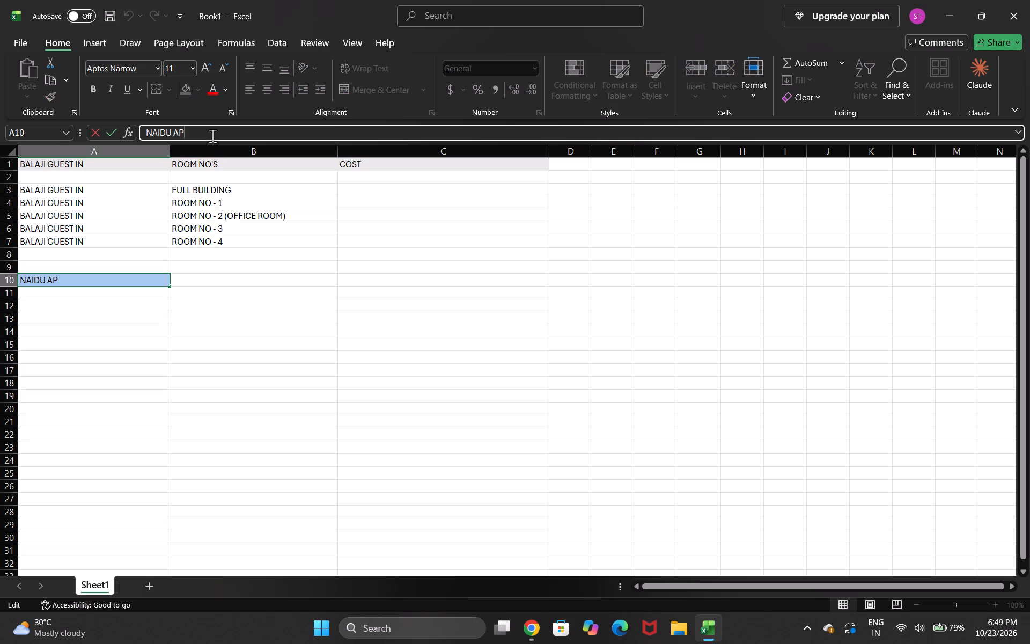
{"action": "type", "text": "ARTMENT _"}
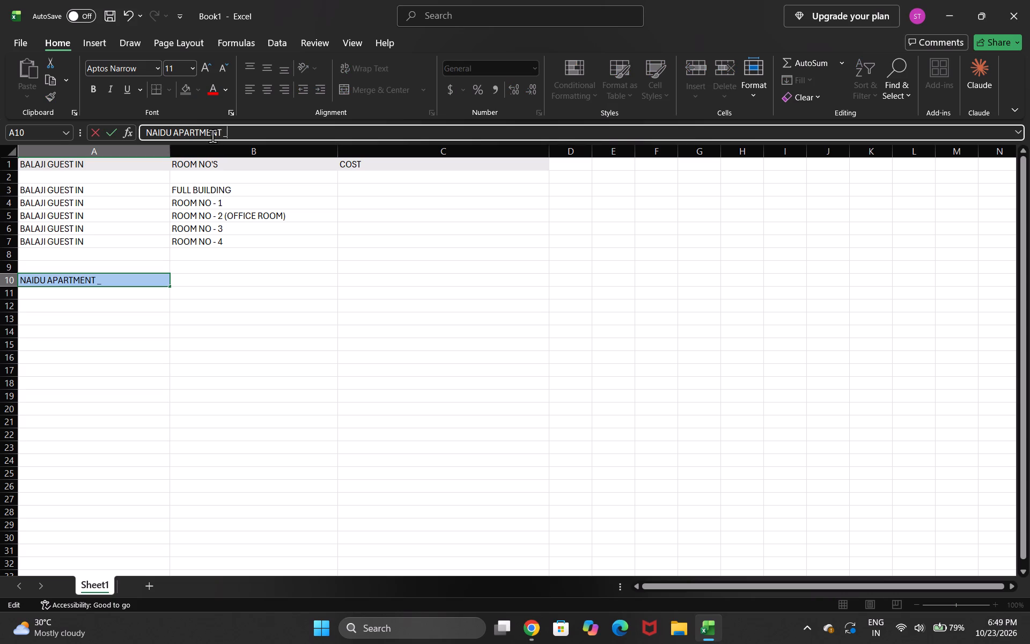
{"action": "key", "text": "space"}
{"action": "type", "text": "GUESTIN"}
Add the headings ROOM NO'S in cell B10 and COST in cell C10.
{"action": "left_click", "coordinate": [207, 284]}
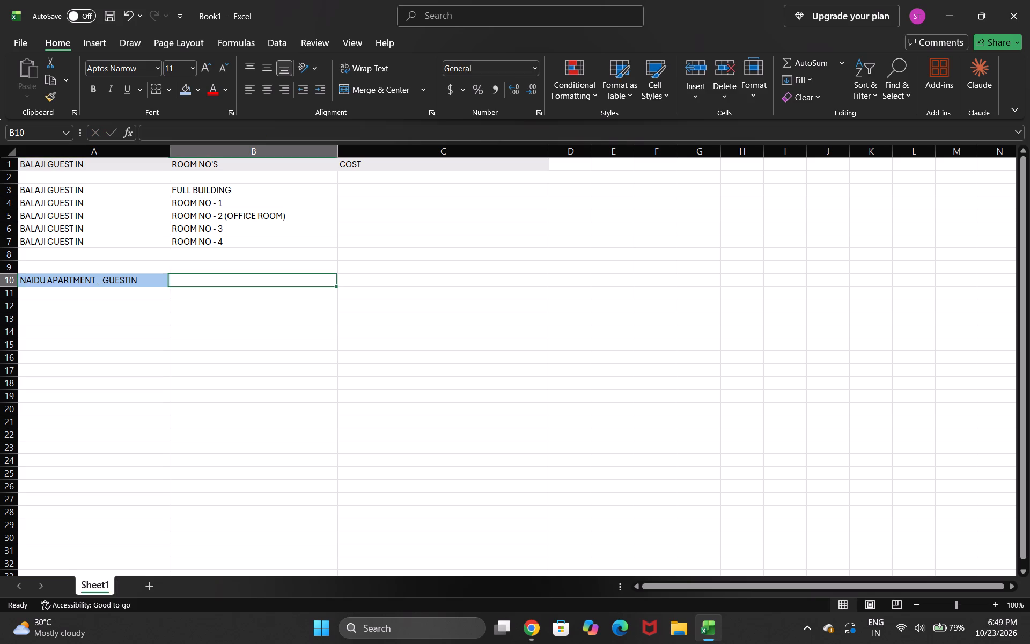
{"action": "type", "text": "ROOM NO"}
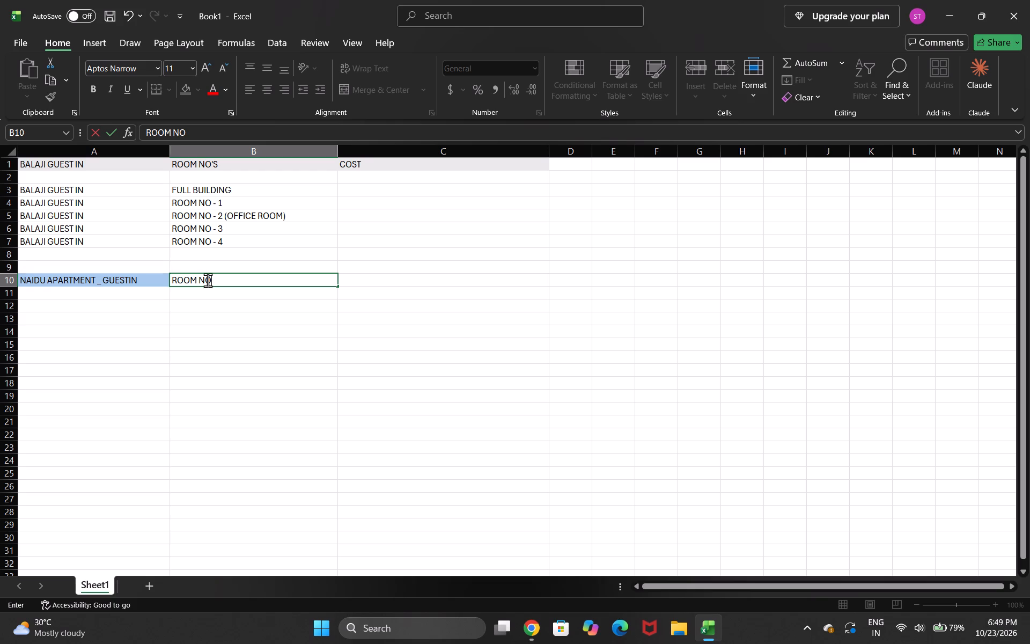
{"action": "type", "text": "'S"}
{"action": "left_click", "coordinate": [387, 286]}
{"action": "type", "text": "COST"}
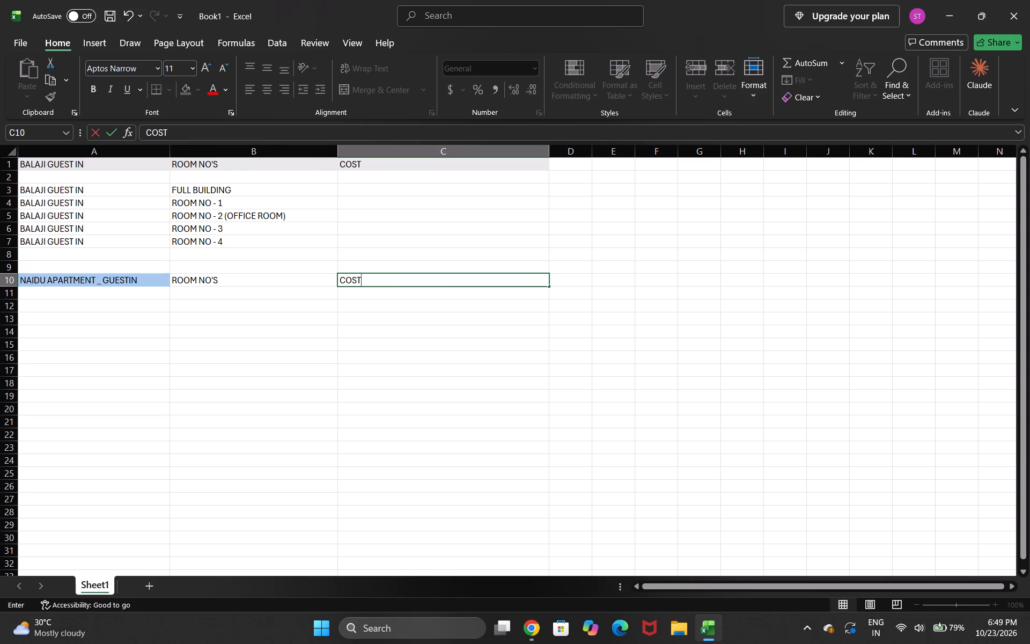
Fill heading cells B10 and C10 with the same light blue as cell A10.
{"action": "left_click", "coordinate": [238, 285]}
{"action": "left_click", "coordinate": [186, 88]}
{"action": "left_click", "coordinate": [383, 282]}
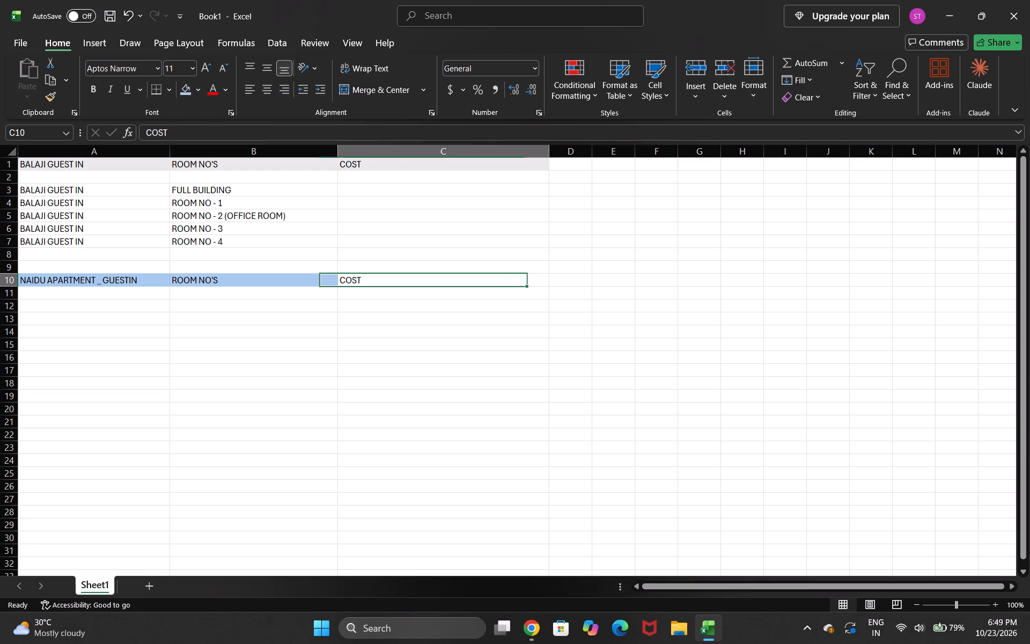
{"action": "left_click", "coordinate": [189, 85]}
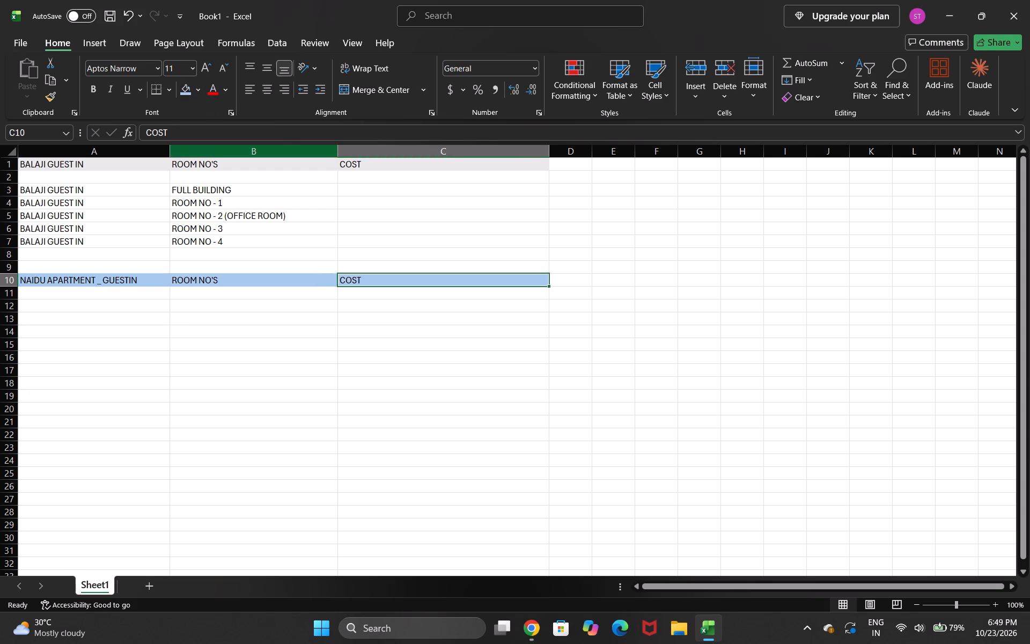
Fill in row 12 with NAIDU APARTMENT in cell A12 and FULL BUILDING in cell B12.
{"action": "left_click", "coordinate": [77, 312]}
{"action": "left_click", "coordinate": [77, 305]}
{"action": "type", "text": "NAO"}
{"action": "key", "text": "BackSpace"}
{"action": "type", "text": "IDU"}
{"action": "key", "text": "space"}
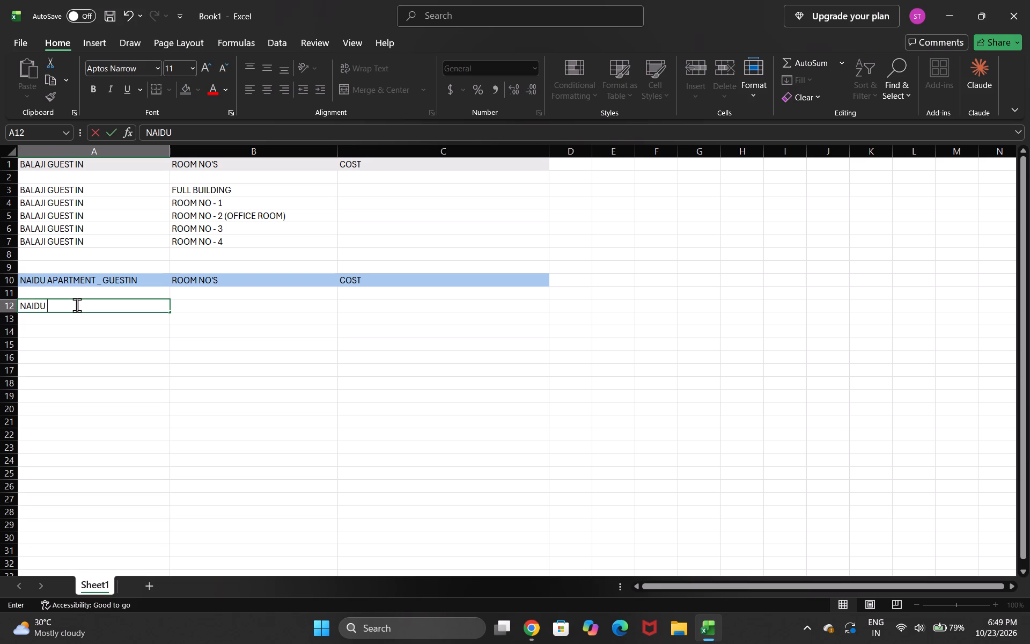
{"action": "type", "text": "APARTMENT"}
{"action": "left_click", "coordinate": [197, 306]}
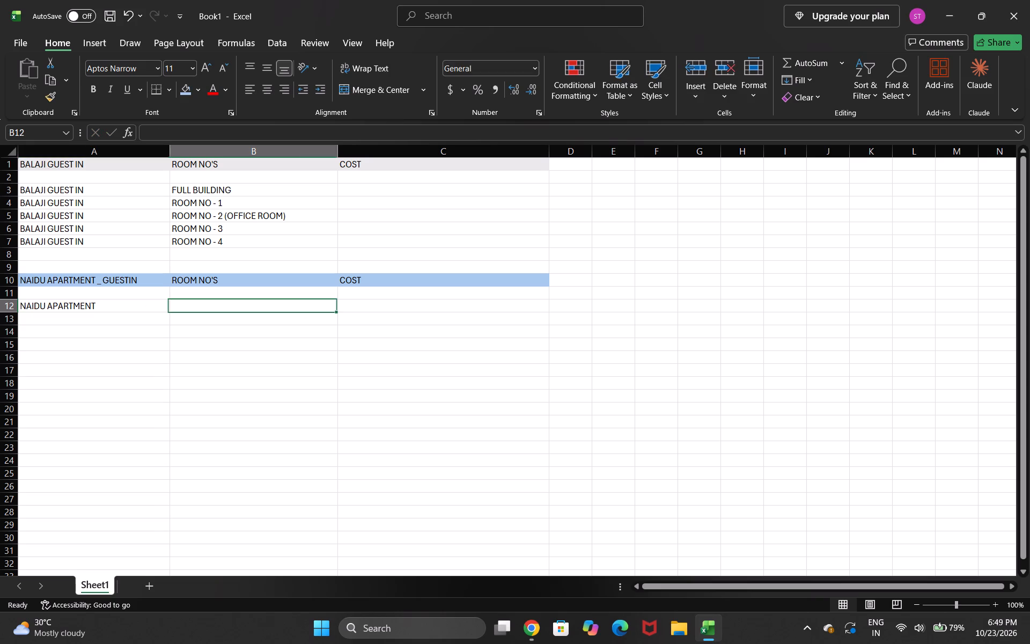
{"action": "type", "text": "FULL BUILDING"}
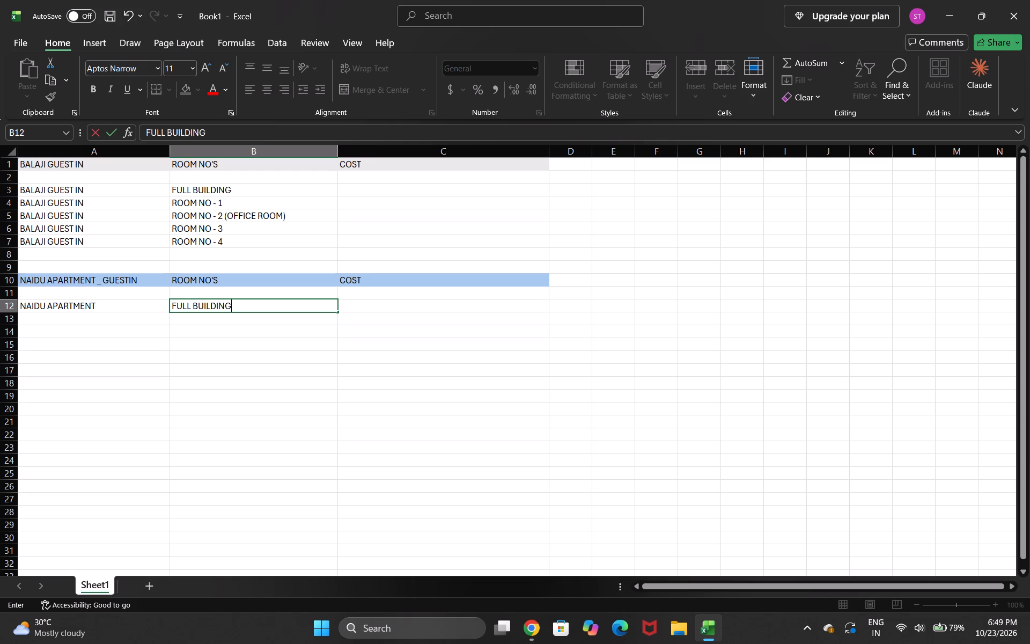
Fill in row 13 with NAIDU APARTMENT in cell A13 and ROOM N0 in cell B13.
{"action": "left_click", "coordinate": [78, 324]}
{"action": "type", "text": "NAIDU"}
{"action": "key", "text": "space"}
{"action": "key", "text": "Tab"}
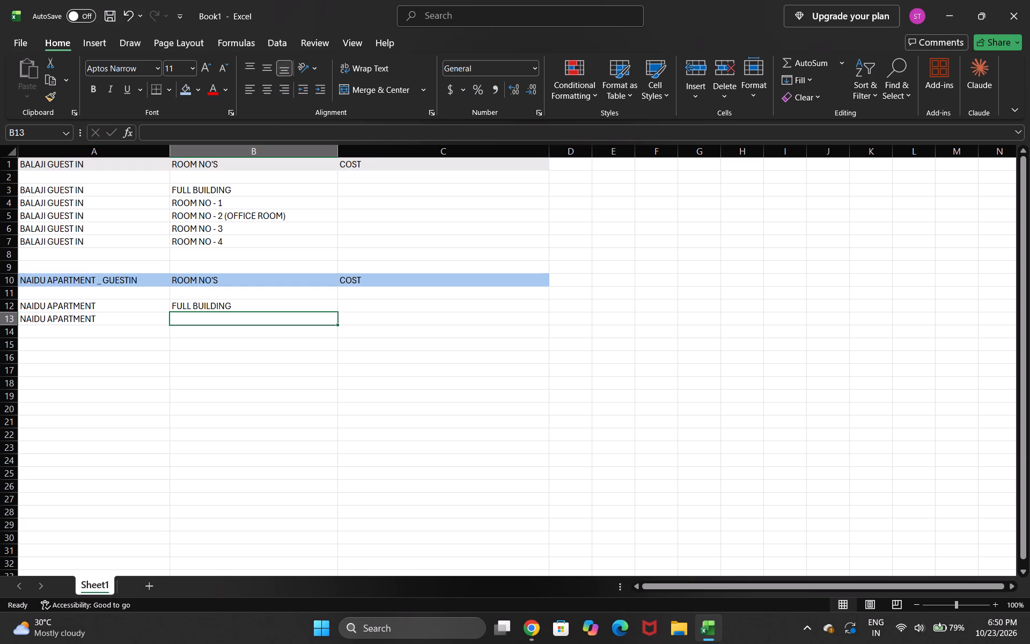
{"action": "left_click", "coordinate": [226, 321]}
{"action": "type", "text": "ROOM NO"}
{"action": "key", "text": "space"}
{"action": "key", "text": "BackSpace"}
{"action": "key", "text": "BackSpace"}
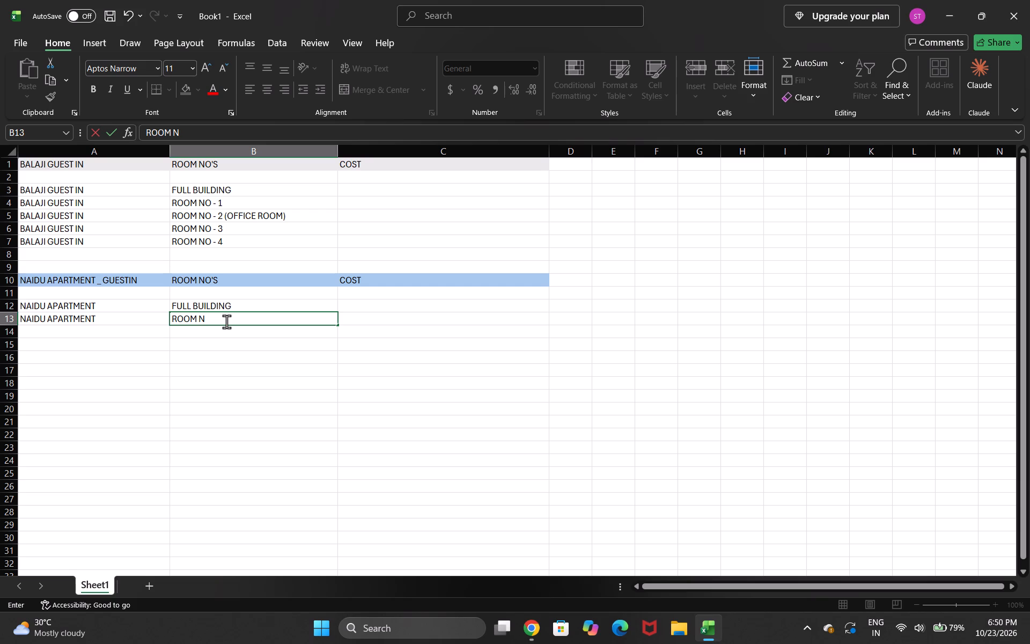
{"action": "key", "text": "0"}
Replace the COST headings in cells C1 and C10 with ROOM TYPE.
{"action": "left_click", "coordinate": [406, 166]}
{"action": "key", "text": "BackSpace"}
{"action": "type", "text": "ROOM TYPE"}
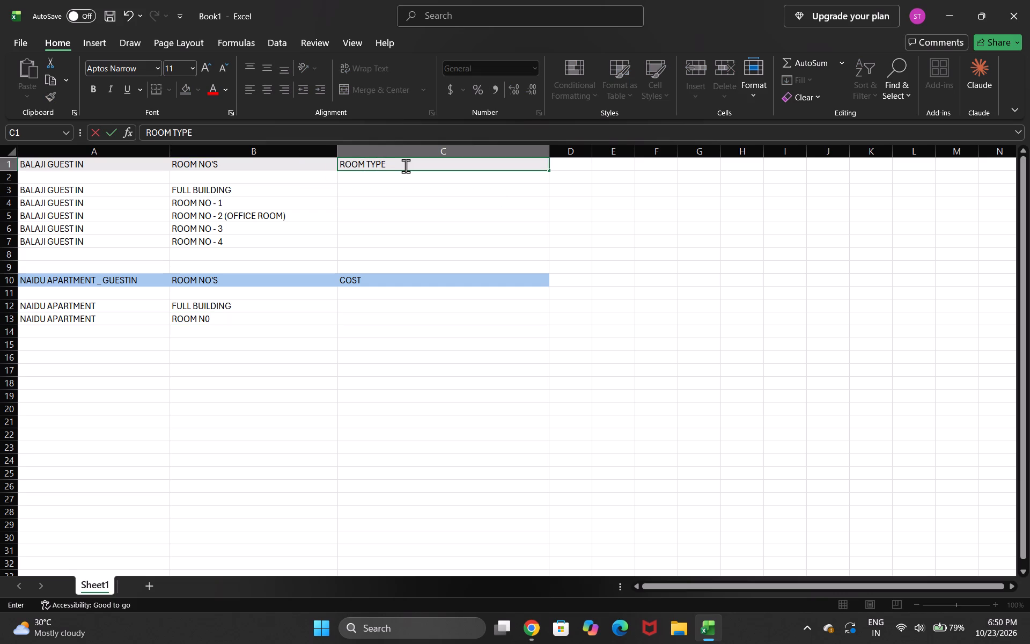
{"action": "left_click", "coordinate": [399, 283]}
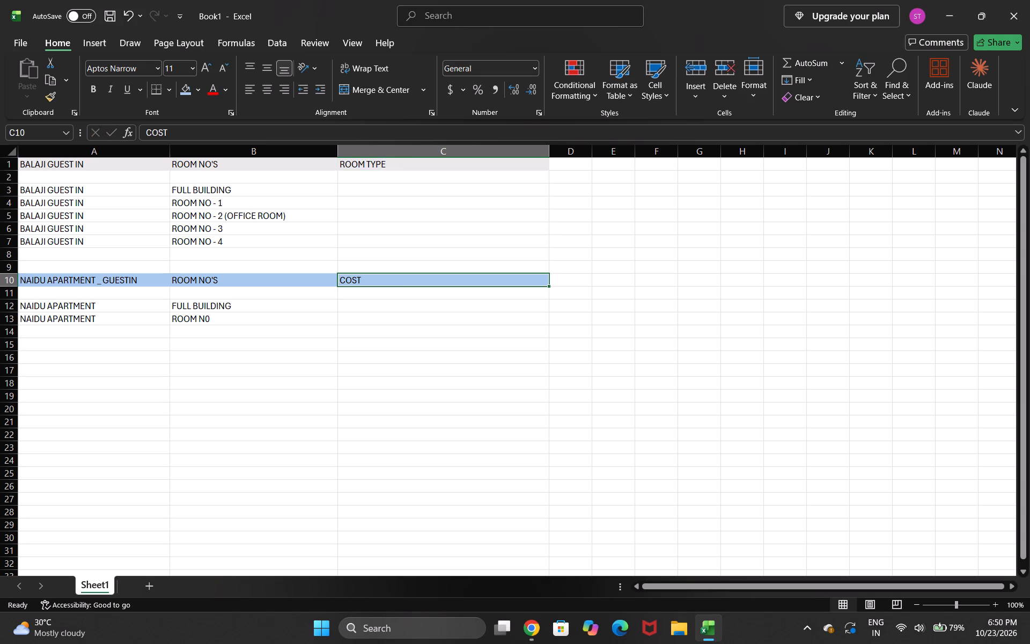
{"action": "key", "text": "BackSpace"}
{"action": "type", "text": "ROOM TYPE"}
Widen column D to roughly the width of column A.
{"action": "left_click", "coordinate": [574, 170]}
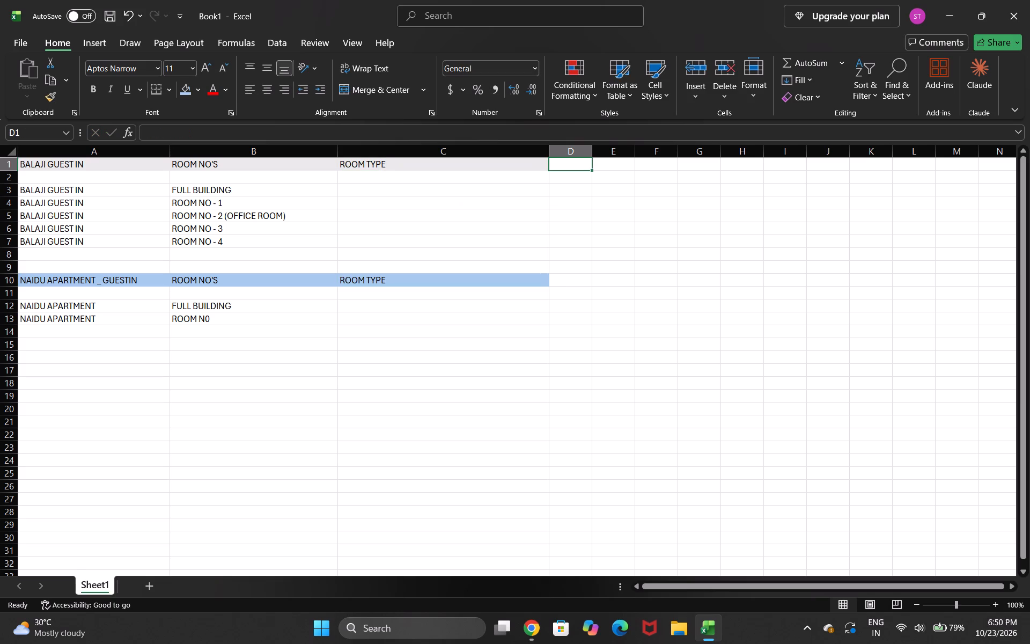
{"action": "left_click_drag", "start_coordinate": [594, 153], "coordinate": [710, 160]}
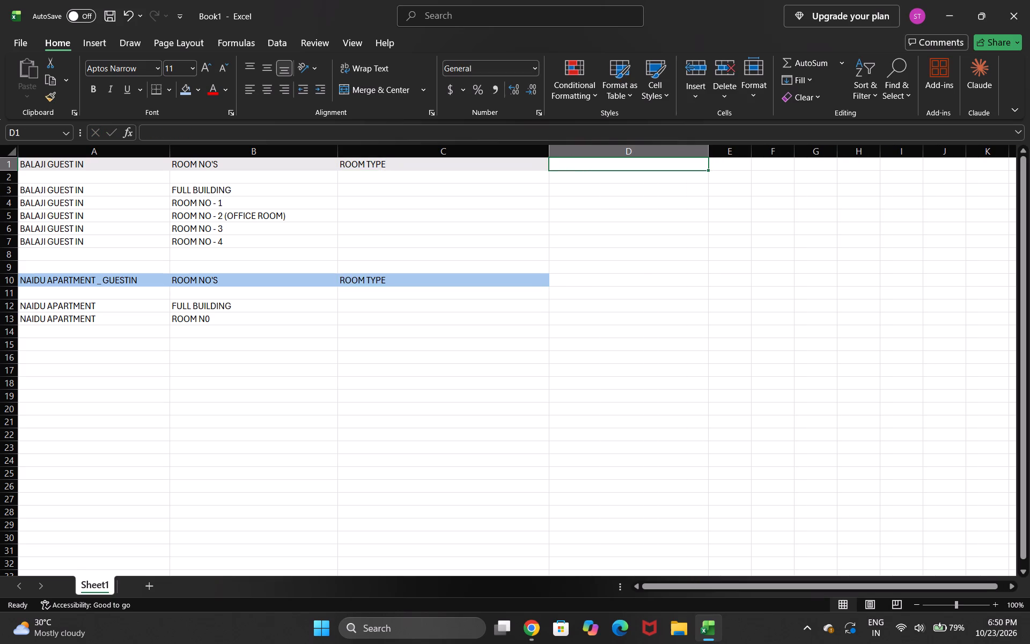
Fill the empty heading cell D1 with White, Background 1, Darker 15%.
{"action": "left_click", "coordinate": [651, 164]}
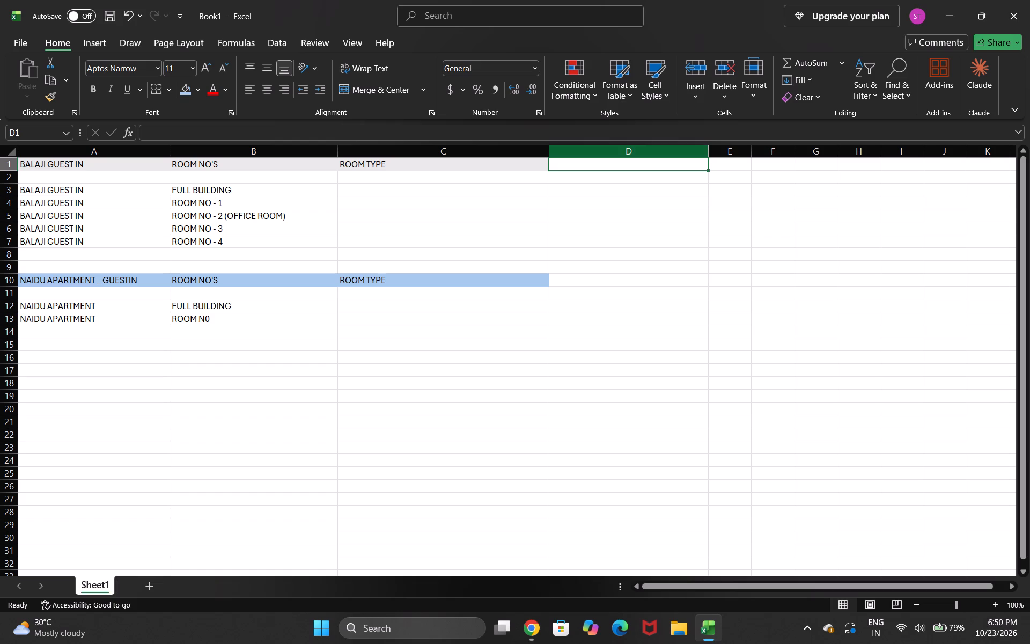
{"action": "left_click", "coordinate": [195, 87]}
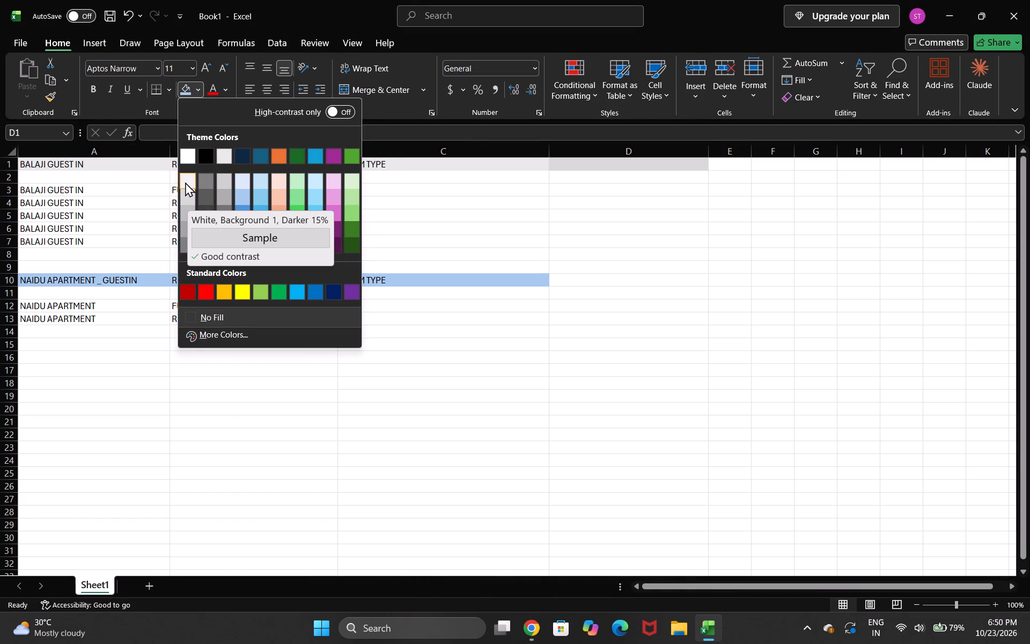
{"action": "left_click", "coordinate": [185, 193]}
Apply the same Darker 15% fill to the heading cells C1, B1 and A1.
{"action": "left_click", "coordinate": [421, 169]}
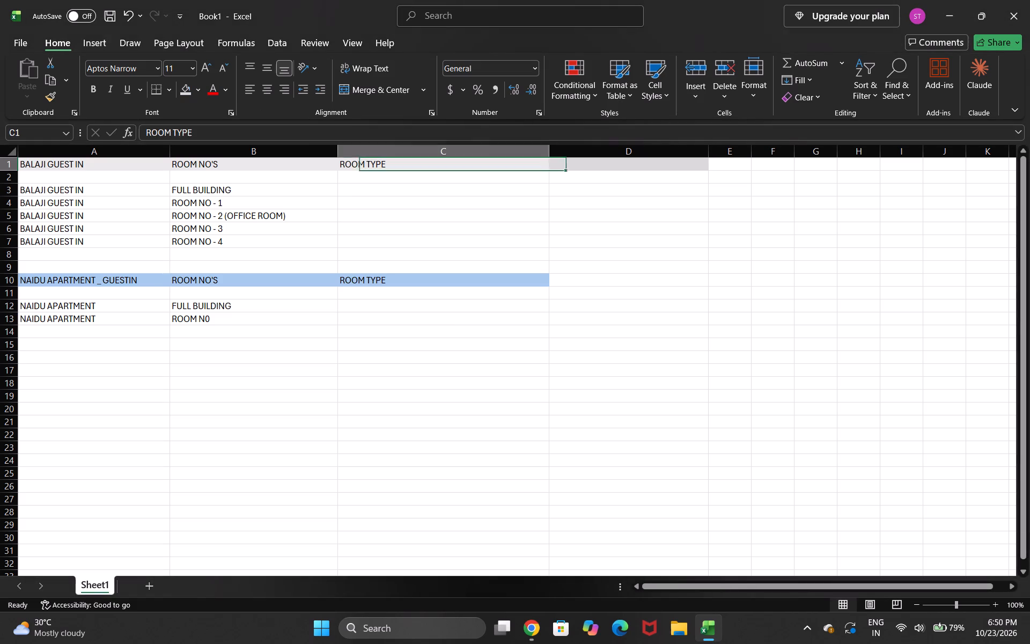
{"action": "left_click", "coordinate": [187, 89]}
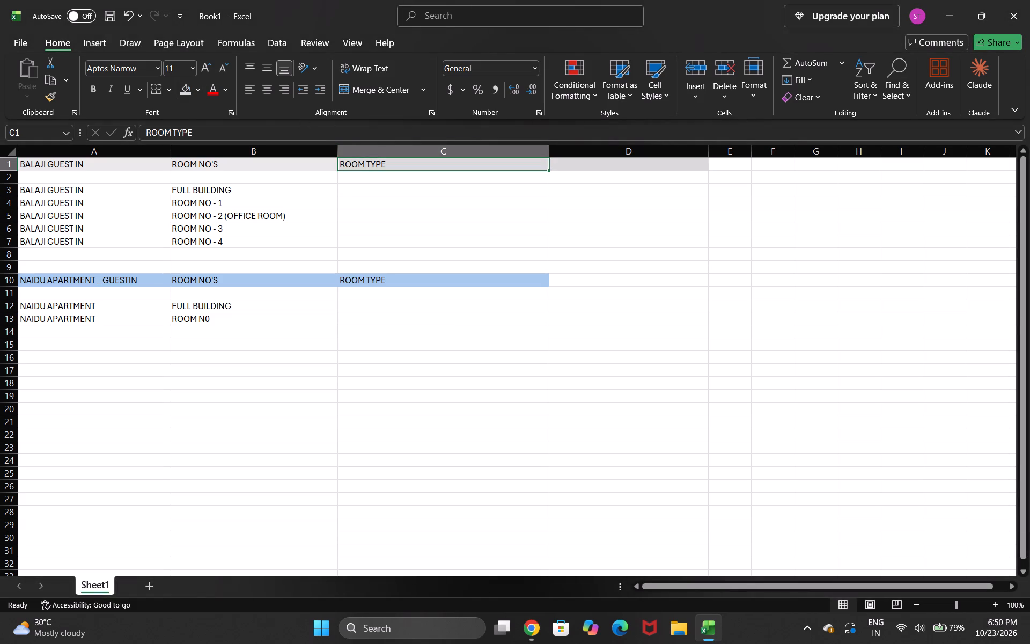
{"action": "left_click", "coordinate": [222, 171]}
{"action": "left_click", "coordinate": [222, 165]}
{"action": "left_click", "coordinate": [187, 91]}
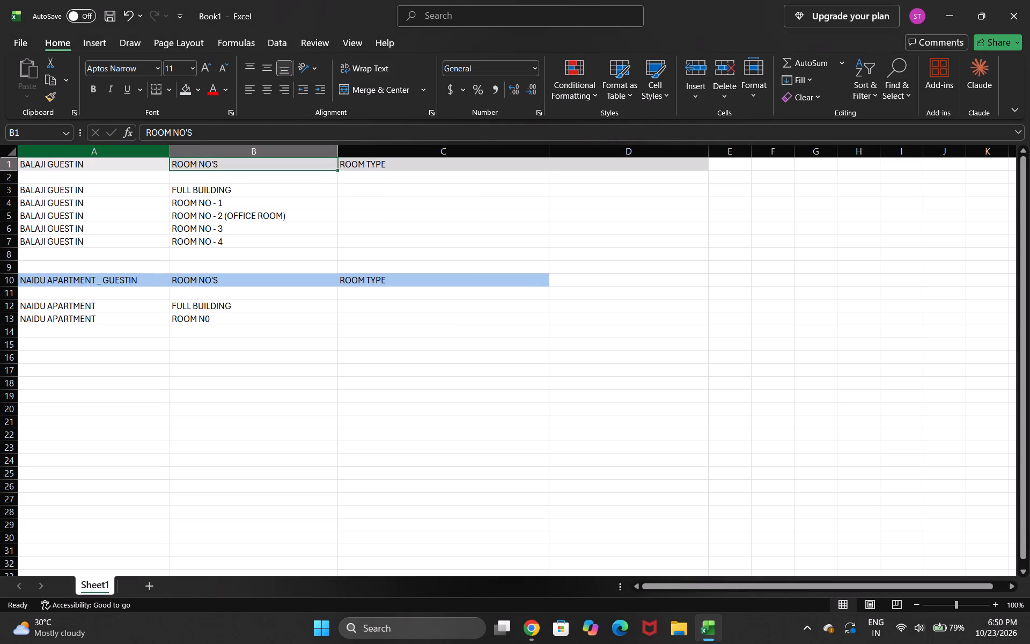
{"action": "left_click", "coordinate": [144, 165]}
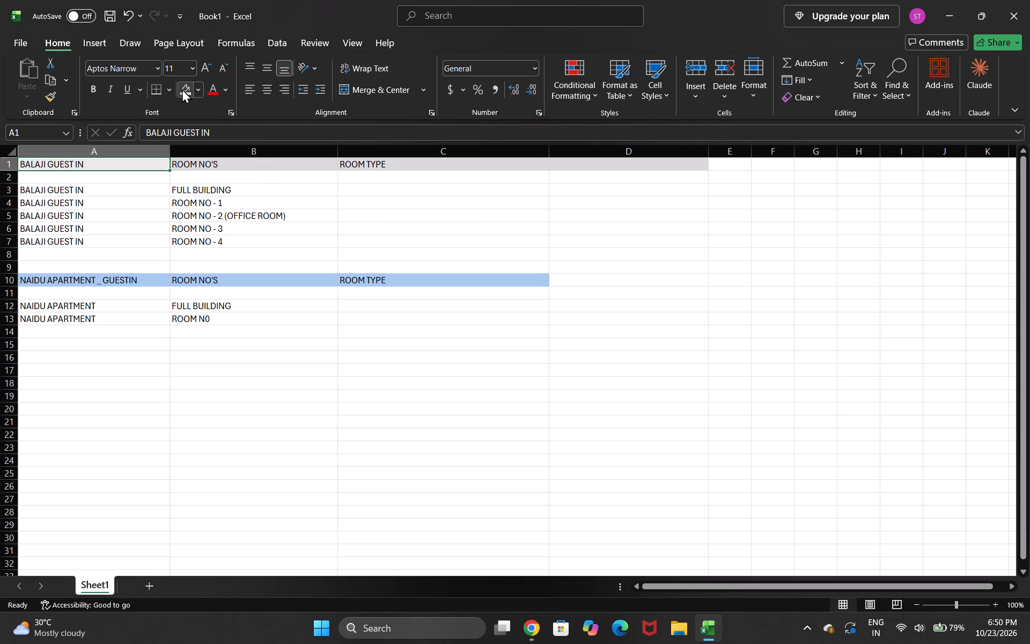
{"action": "left_click", "coordinate": [182, 89]}
Enter the heading COST in cell D1.
{"action": "left_click", "coordinate": [643, 167]}
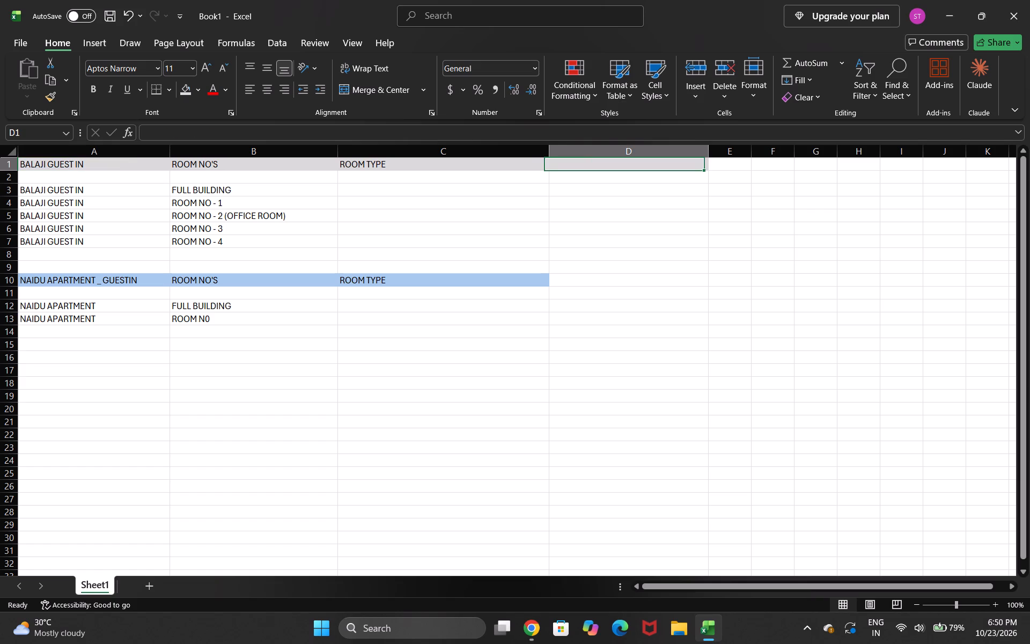
{"action": "left_click", "coordinate": [654, 166]}
{"action": "type", "text": "COST"}
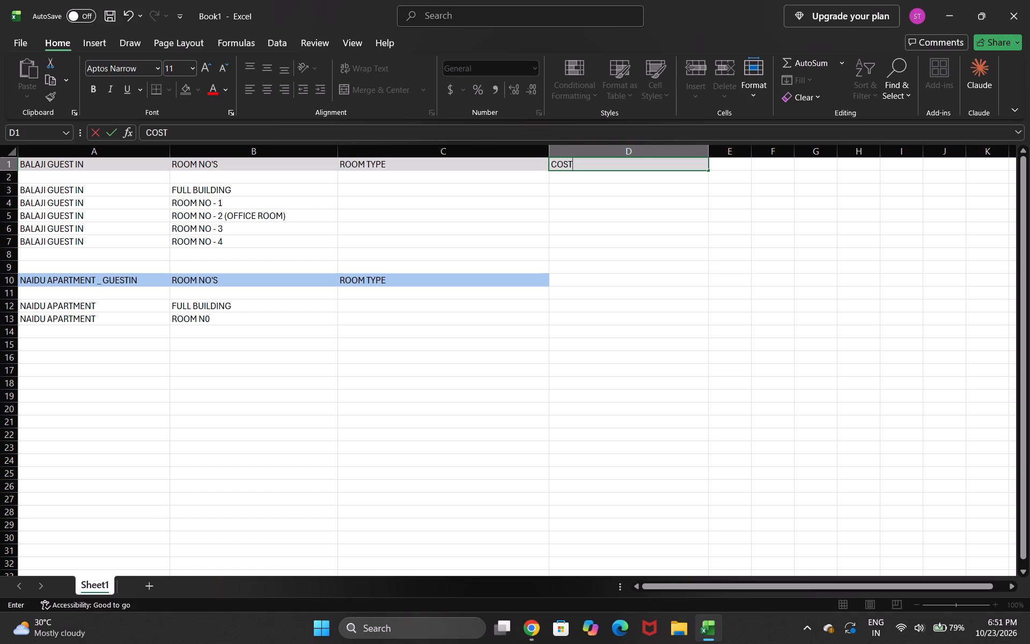
Complete row 13 by appending "- 1" to the room number in B13 and entering SINGLE BED ROOM in C13.
{"action": "left_click", "coordinate": [290, 320]}
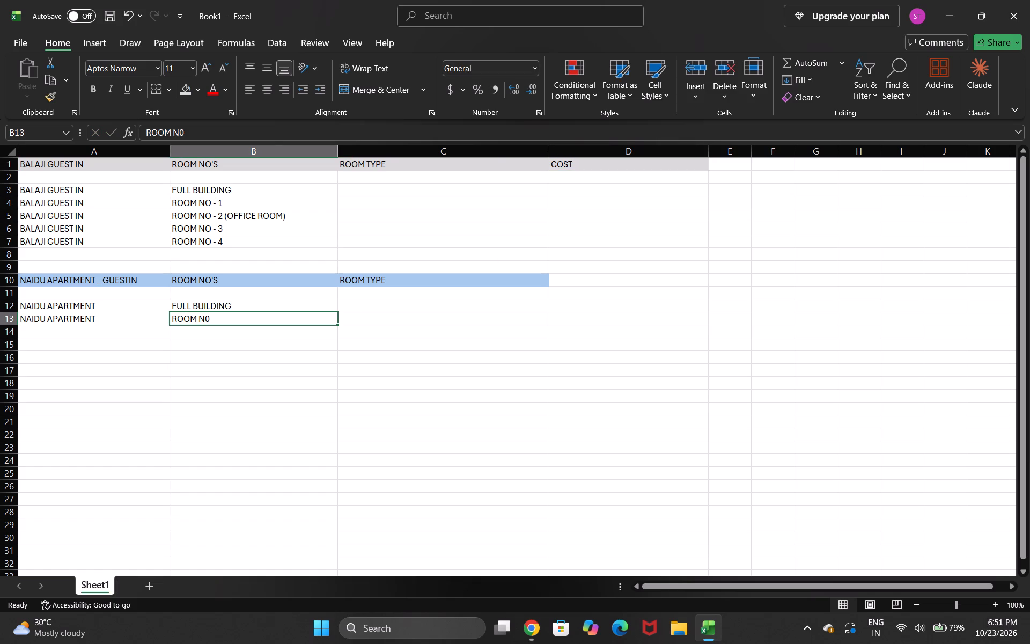
{"action": "left_click", "coordinate": [268, 140]}
{"action": "key", "text": "space"}
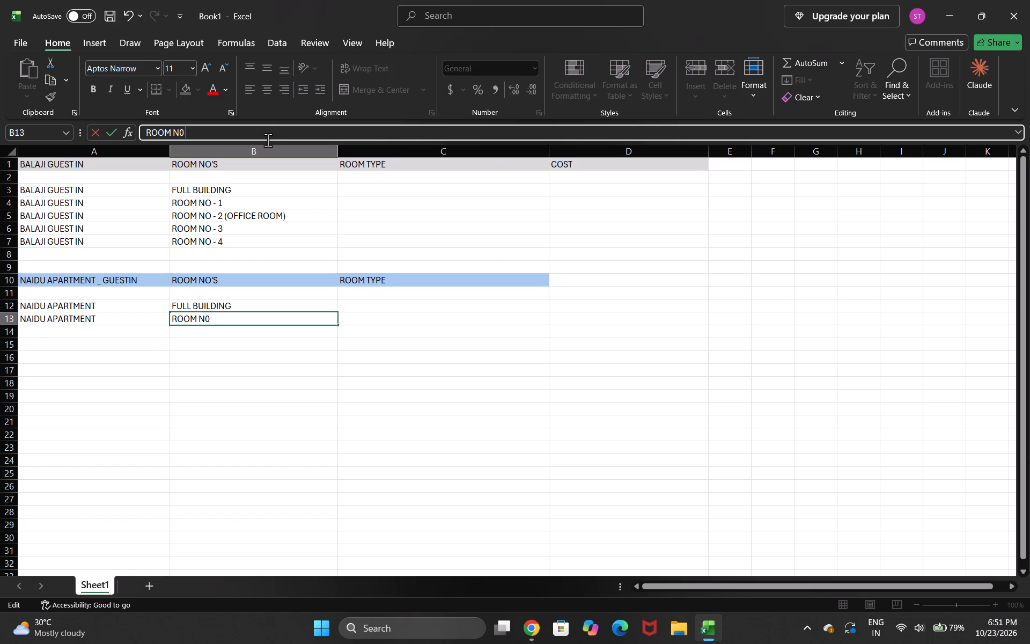
{"action": "type", "text": "- 1"}
{"action": "left_click", "coordinate": [360, 321]}
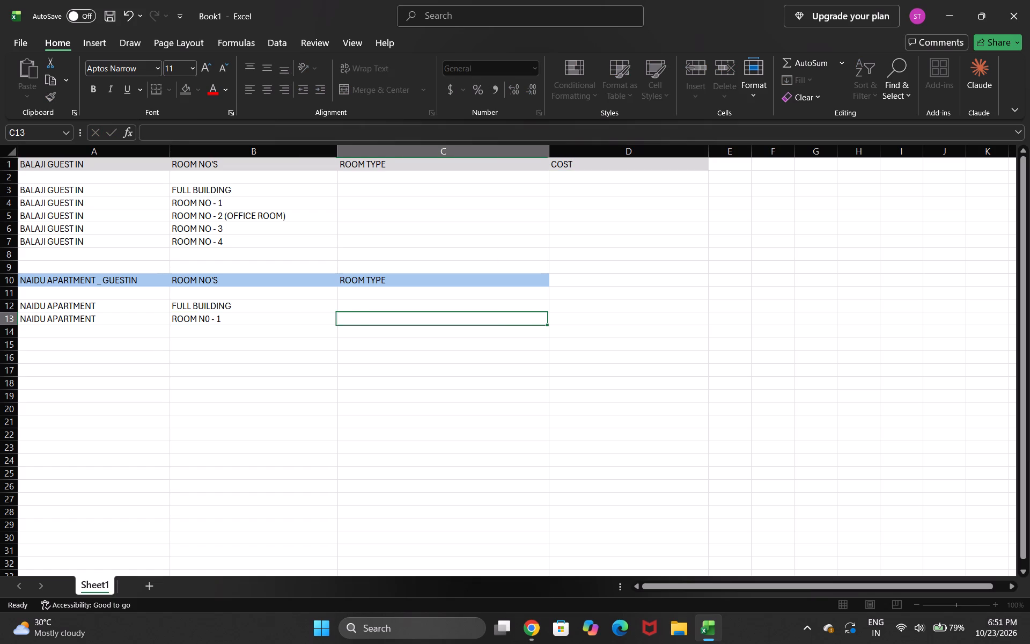
{"action": "type", "text": "SINGLE BED ROOM"}
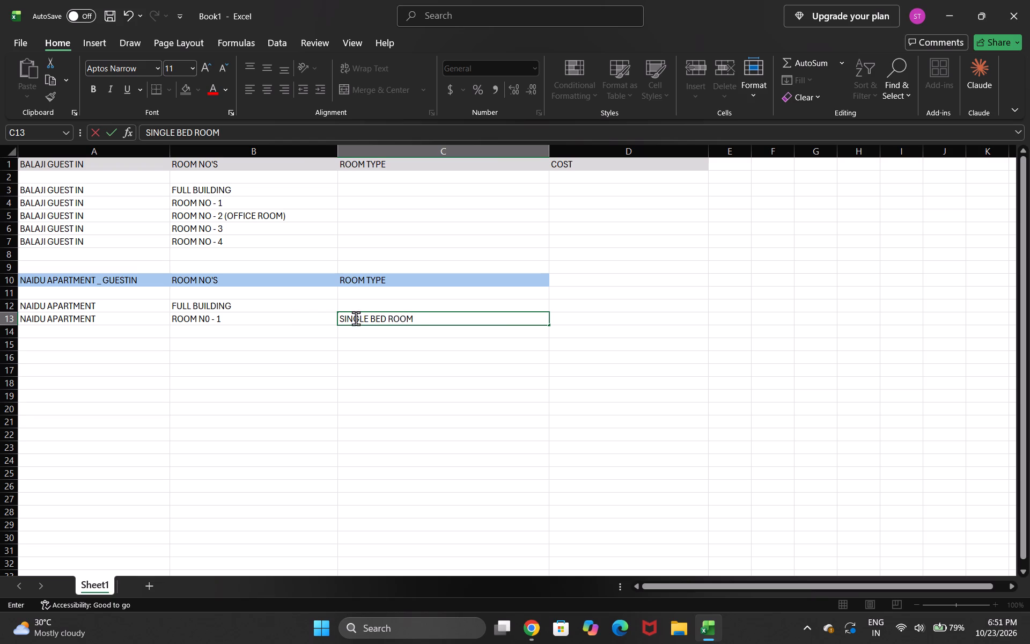
Fill row 14 with NAIDU APARTMENT, ROOM NO - 2 and SINGLE BED ROOM in columns A to C.
{"action": "left_click", "coordinate": [109, 336]}
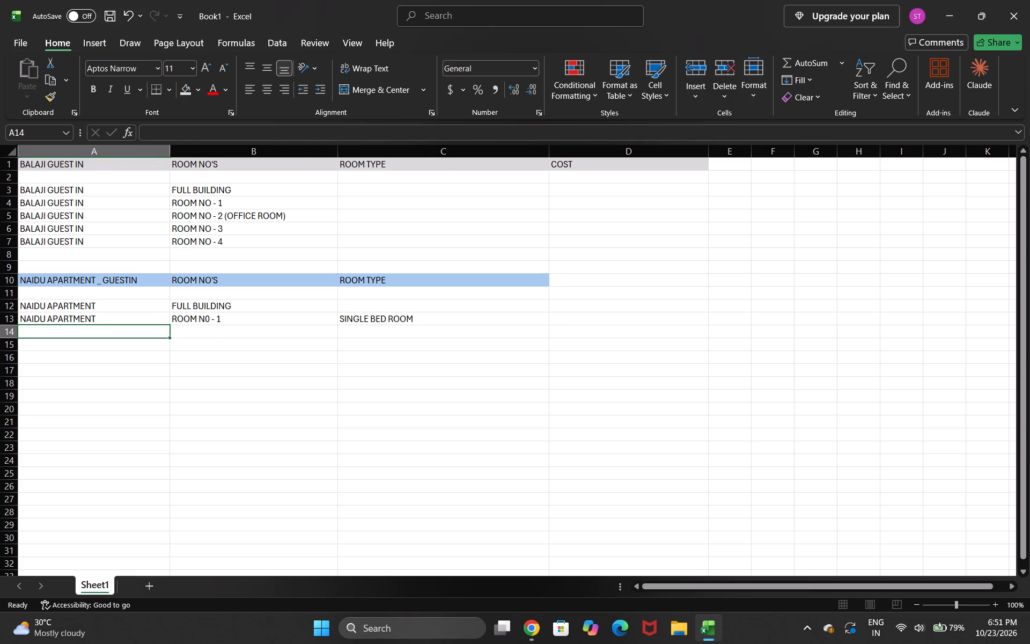
{"action": "type", "text": "AN"}
{"action": "key", "text": "BackSpace"}
{"action": "key", "text": "BackSpace"}
{"action": "type", "text": "NAIDU APARTMENT"}
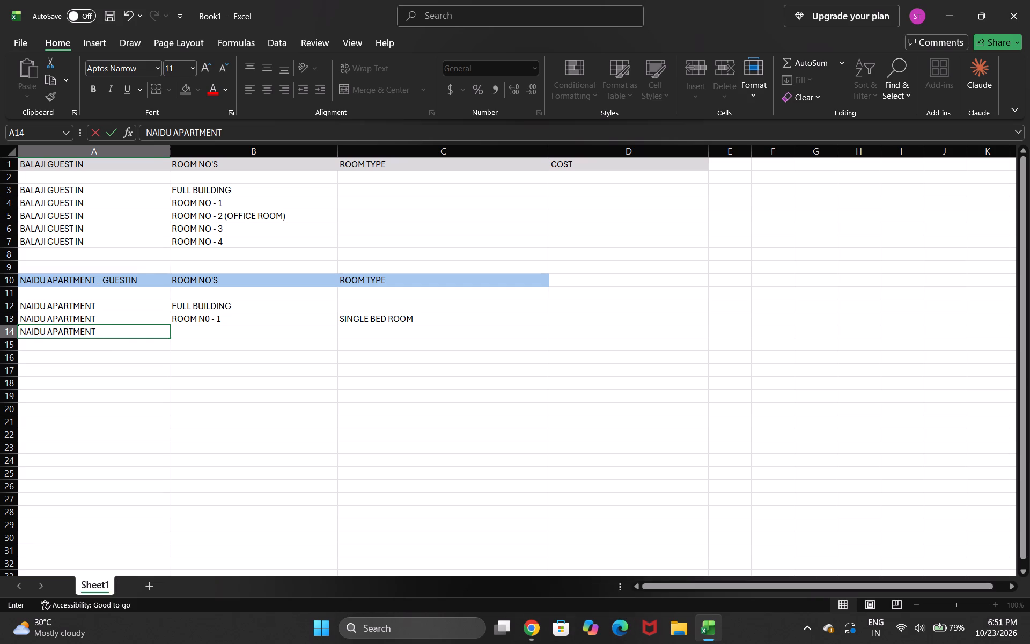
{"action": "left_click", "coordinate": [266, 336]}
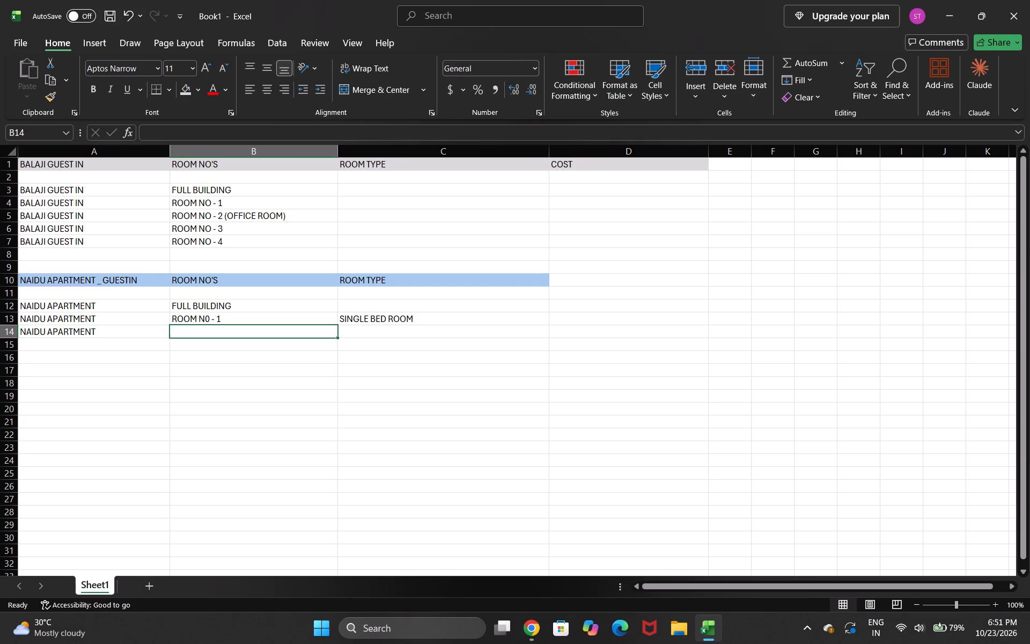
{"action": "type", "text": "ROOM NO -"}
{"action": "key", "text": "space"}
{"action": "type", "text": "2"}
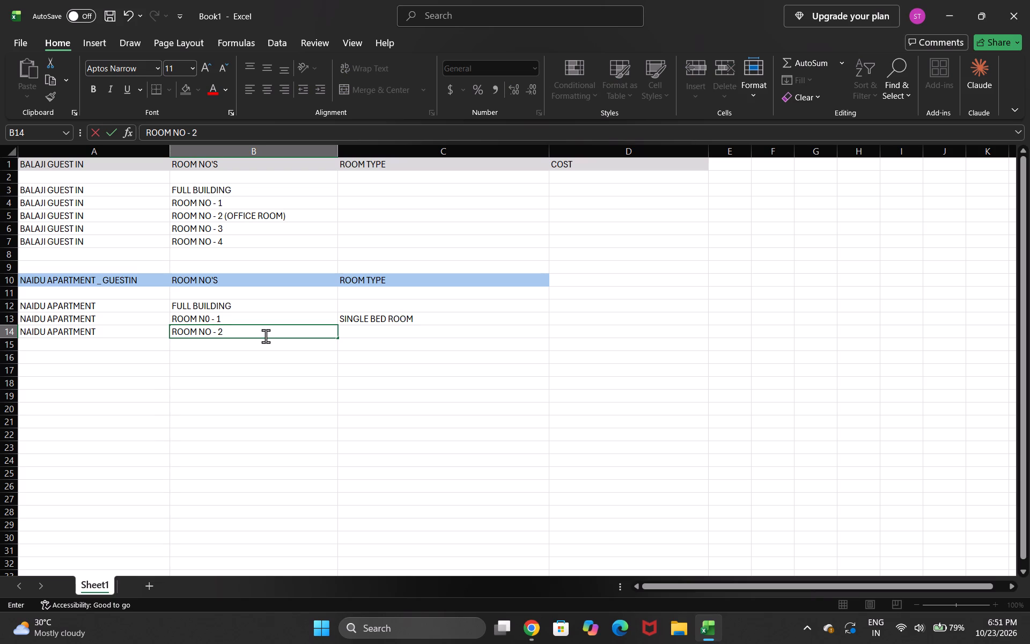
{"action": "left_click", "coordinate": [358, 332]}
{"action": "type", "text": "SINGLE BED ROOM"}
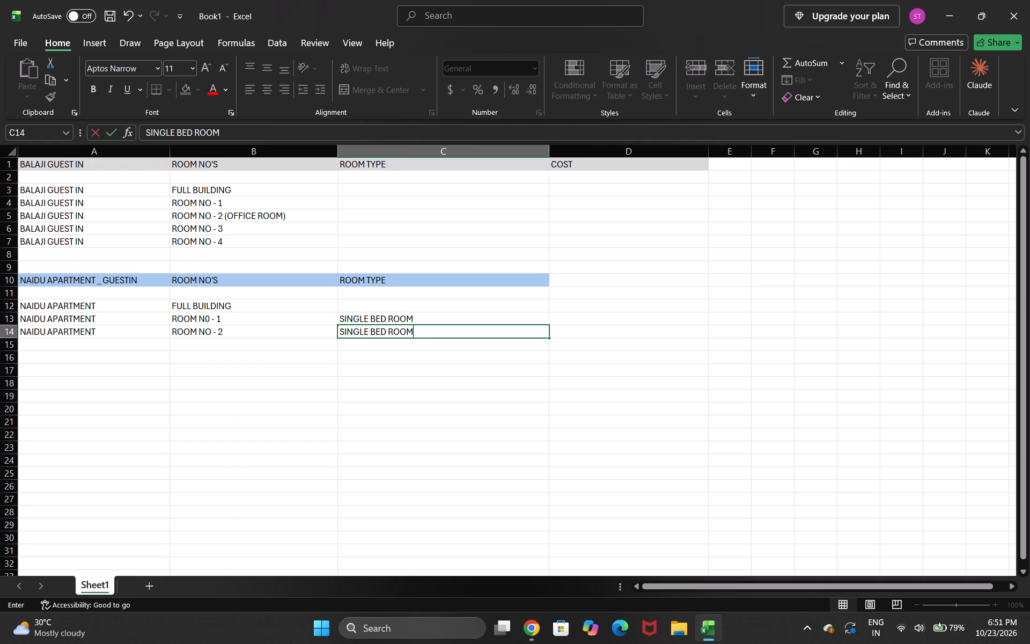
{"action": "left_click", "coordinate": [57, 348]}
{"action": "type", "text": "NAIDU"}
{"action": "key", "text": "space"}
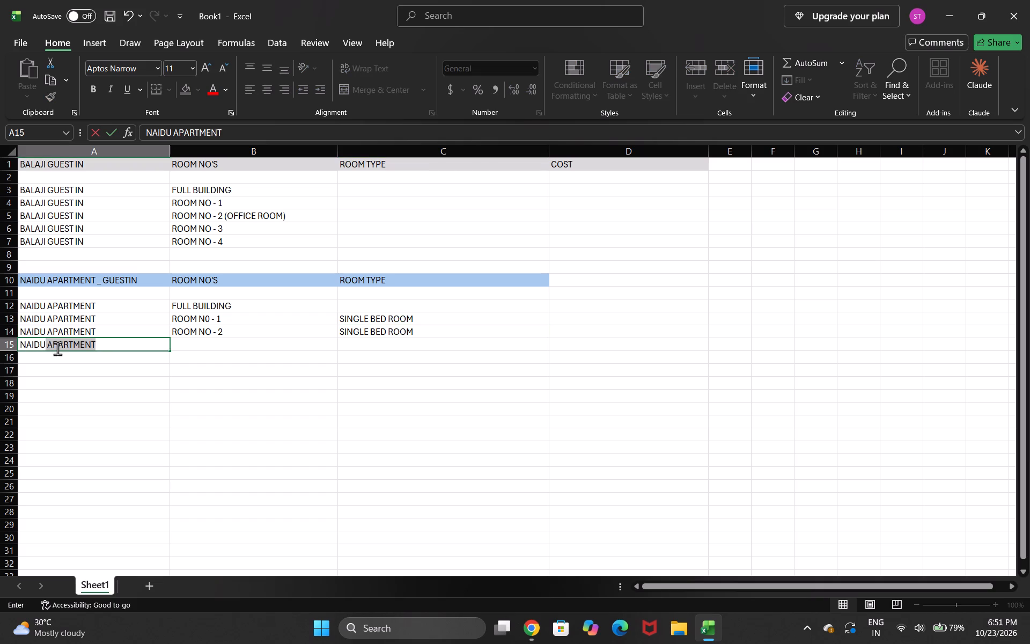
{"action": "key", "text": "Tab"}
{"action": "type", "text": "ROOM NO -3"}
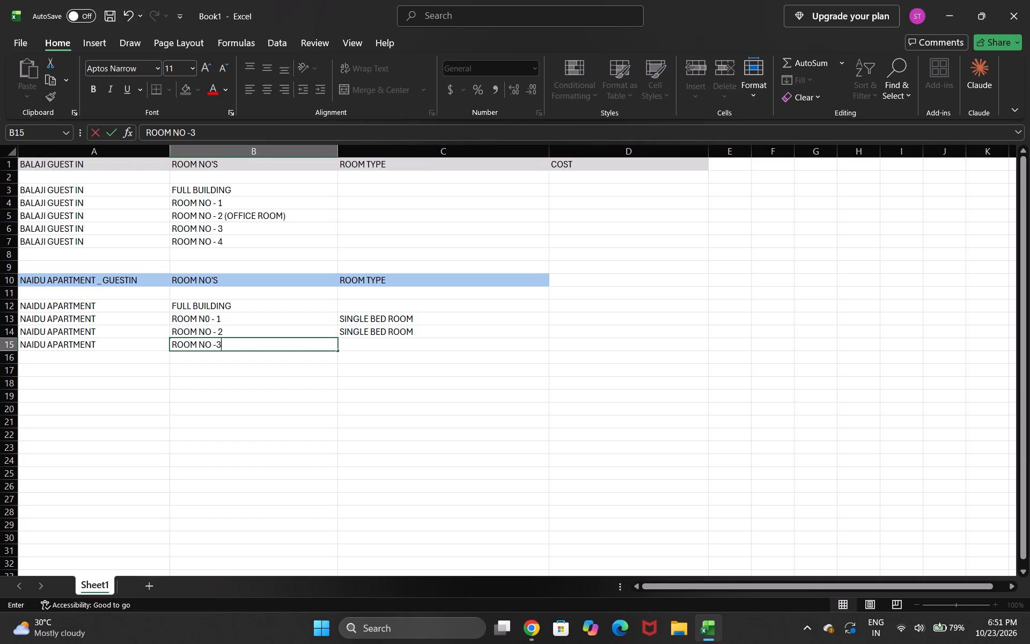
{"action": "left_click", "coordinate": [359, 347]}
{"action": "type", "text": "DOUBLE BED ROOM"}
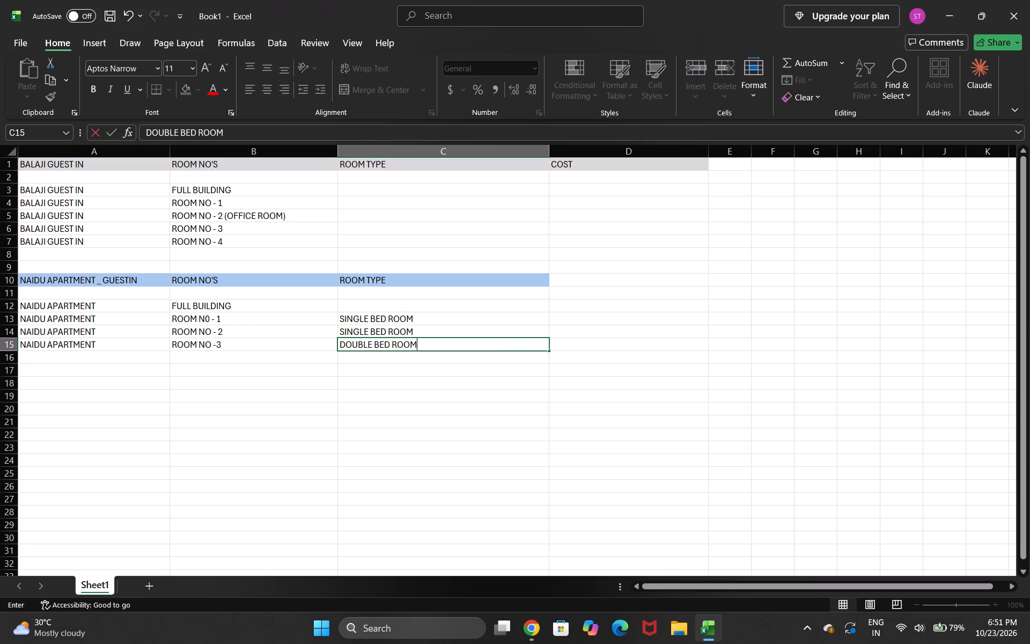
Fill row 16 with NAIDU APARTMENT, ROOM NO - 4 and DOUBLE BED ROOM in columns A to C.
{"action": "left_click", "coordinate": [68, 357]}
{"action": "type", "text": "NA"}
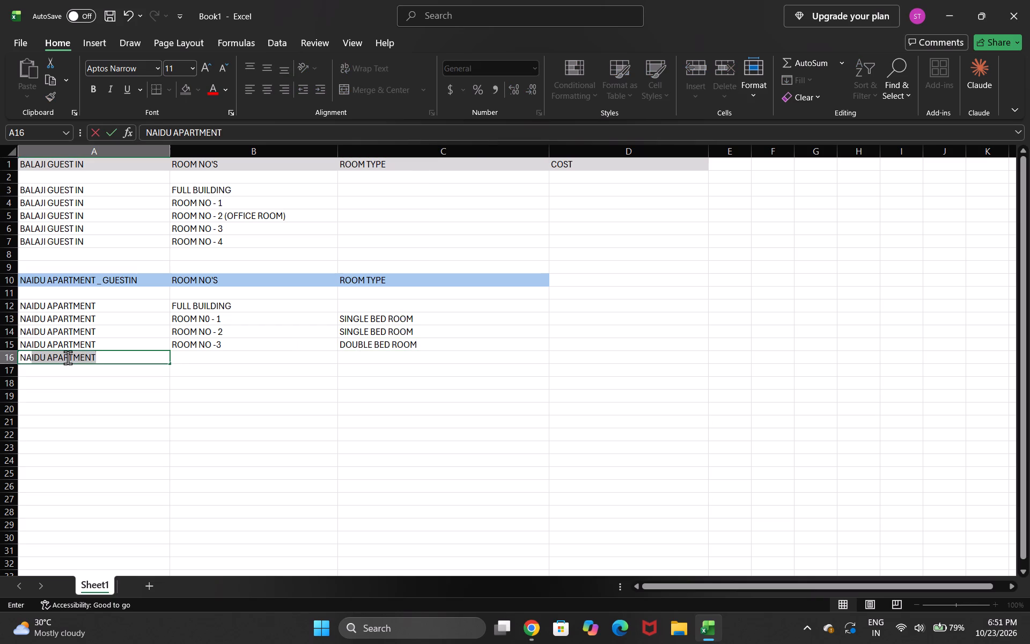
{"action": "key", "text": "Tab"}
{"action": "key", "text": "e"}
{"action": "key", "text": "BackSpace"}
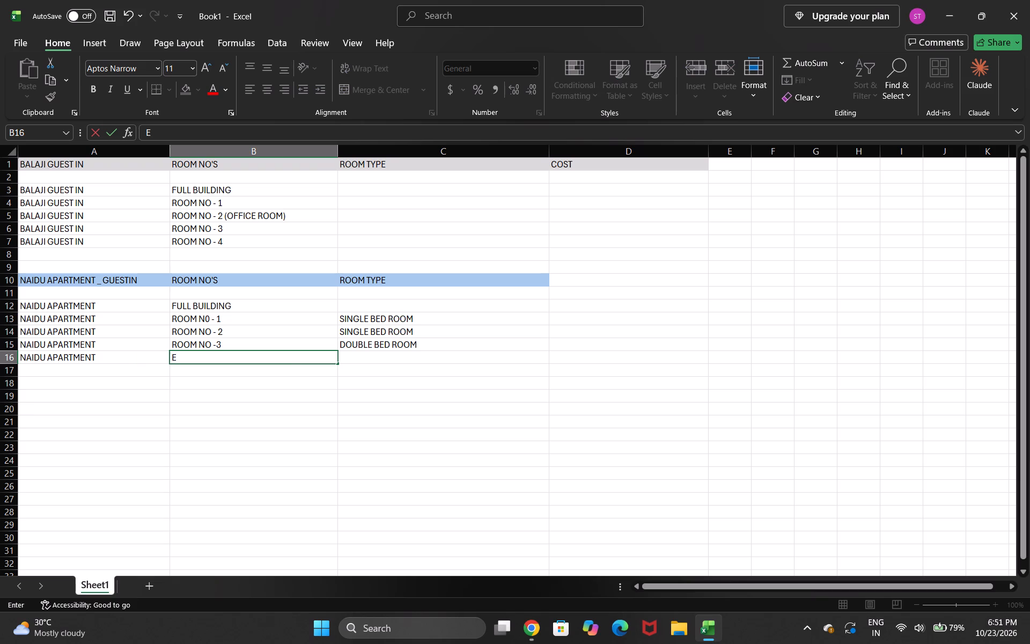
{"action": "type", "text": "ROO"}
{"action": "type", "text": "M NO - 4"}
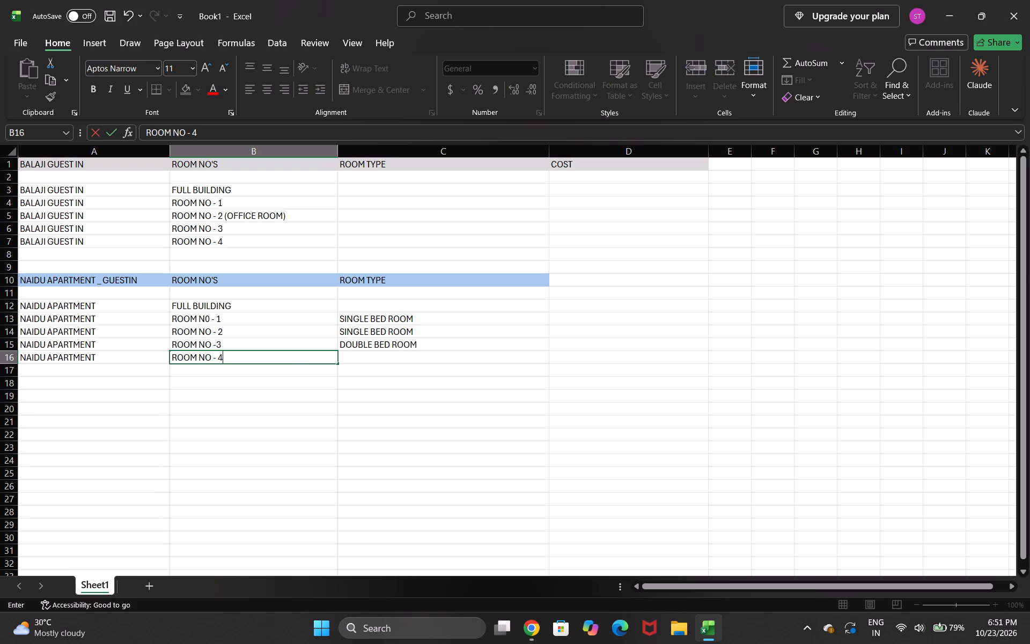
{"action": "left_click", "coordinate": [360, 358]}
{"action": "type", "text": "DOUBLE BED ROO"}
{"action": "key", "text": "m"}
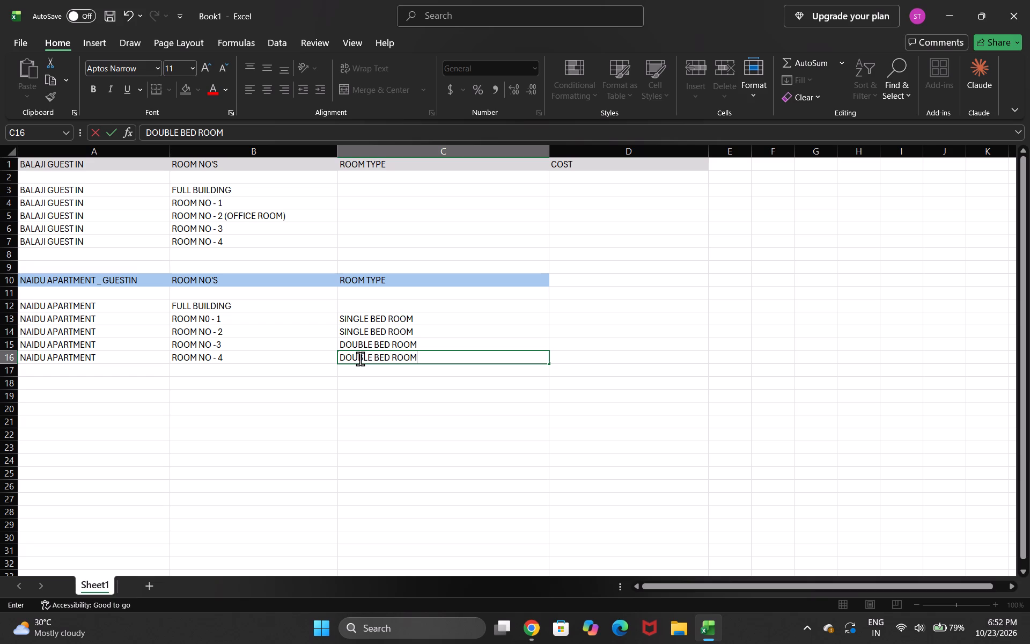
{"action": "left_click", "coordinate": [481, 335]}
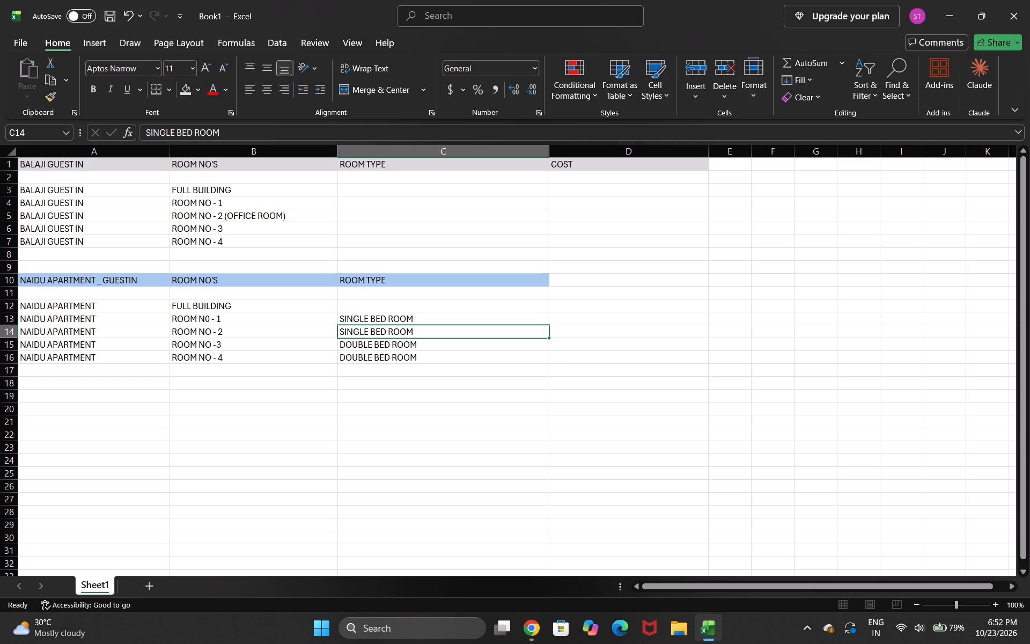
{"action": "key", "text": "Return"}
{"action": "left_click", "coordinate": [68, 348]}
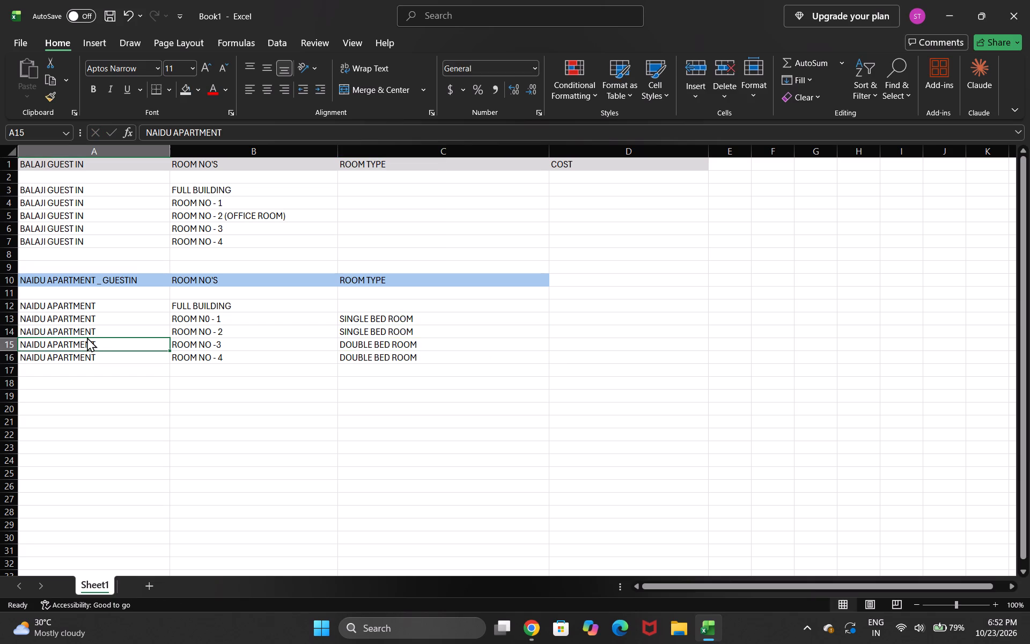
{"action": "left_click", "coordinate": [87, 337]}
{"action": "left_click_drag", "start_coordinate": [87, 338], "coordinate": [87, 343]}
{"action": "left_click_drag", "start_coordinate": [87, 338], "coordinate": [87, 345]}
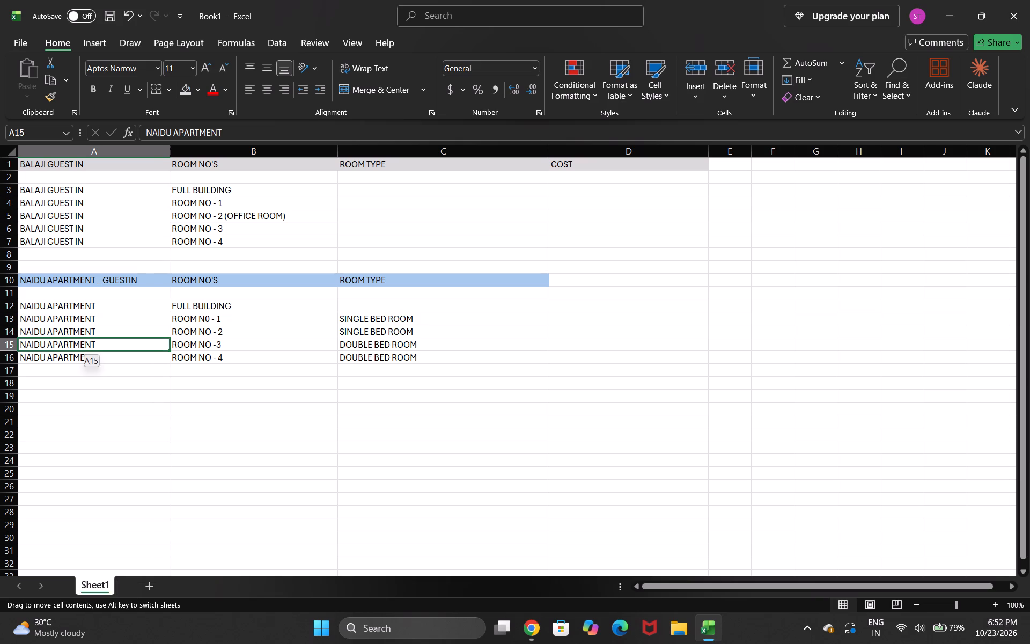
Change the room number in B16 to ROOM NO - 3.
{"action": "left_click", "coordinate": [233, 358]}
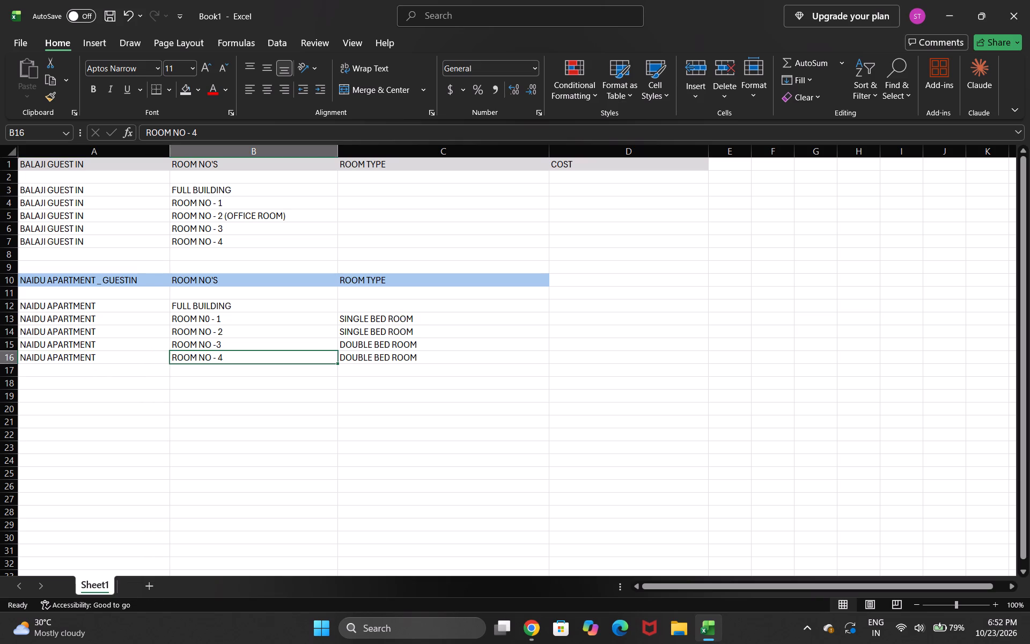
{"action": "left_click", "coordinate": [275, 140]}
{"action": "key", "text": "BackSpace"}
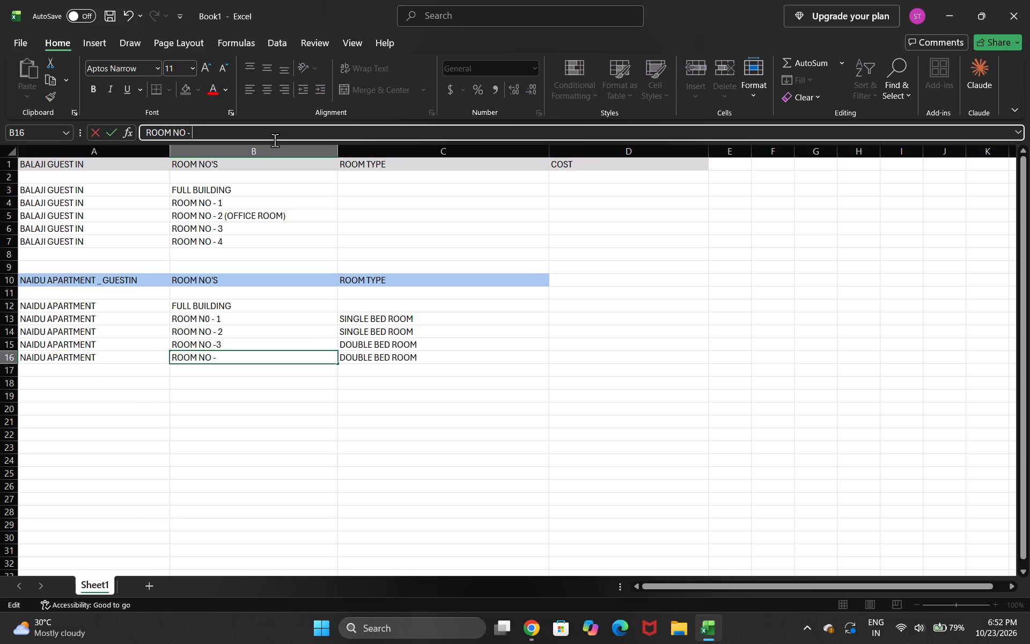
{"action": "key", "text": "3"}
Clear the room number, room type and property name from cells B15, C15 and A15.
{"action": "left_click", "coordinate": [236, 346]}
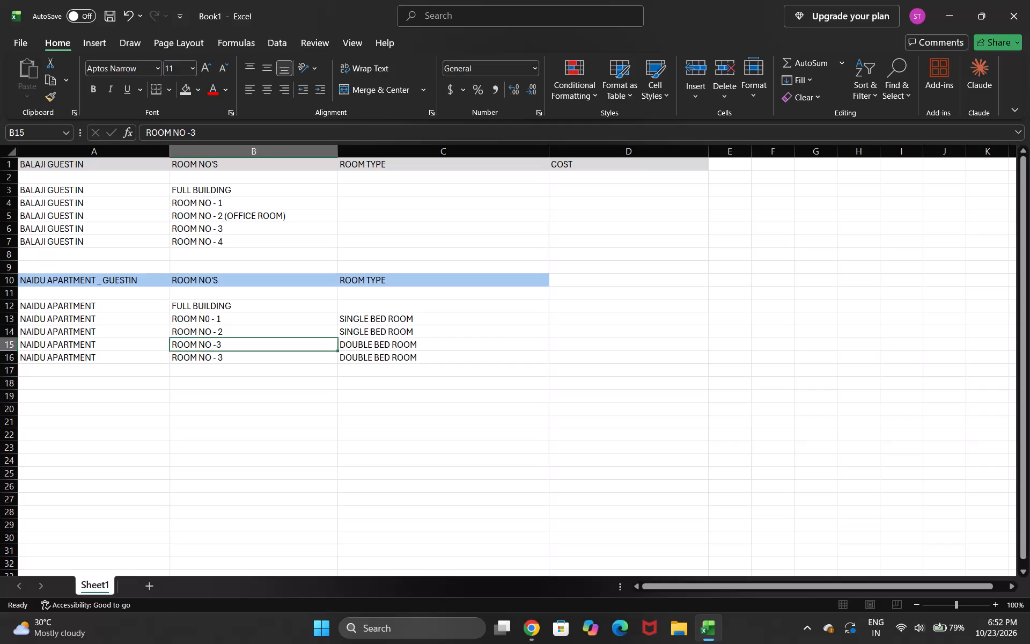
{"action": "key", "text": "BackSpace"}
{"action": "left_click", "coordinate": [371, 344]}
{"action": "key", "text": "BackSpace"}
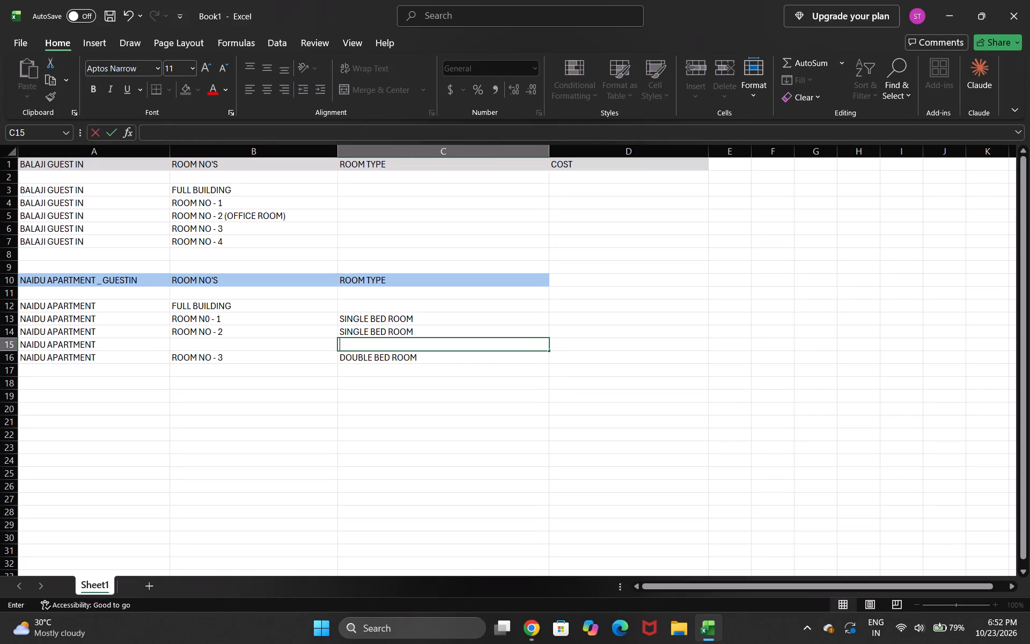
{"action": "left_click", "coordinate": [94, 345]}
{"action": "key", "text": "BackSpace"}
Enter NAIDU APARTMENT in A17 to start another room row.
{"action": "left_click", "coordinate": [109, 370]}
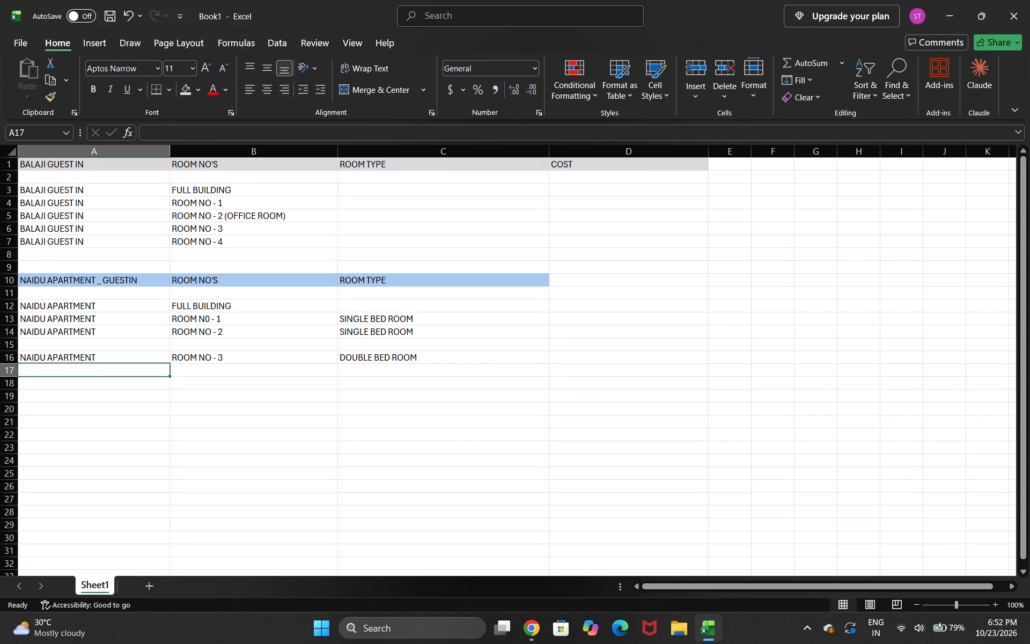
{"action": "type", "text": "NAIDU"}
{"action": "key", "text": "space"}
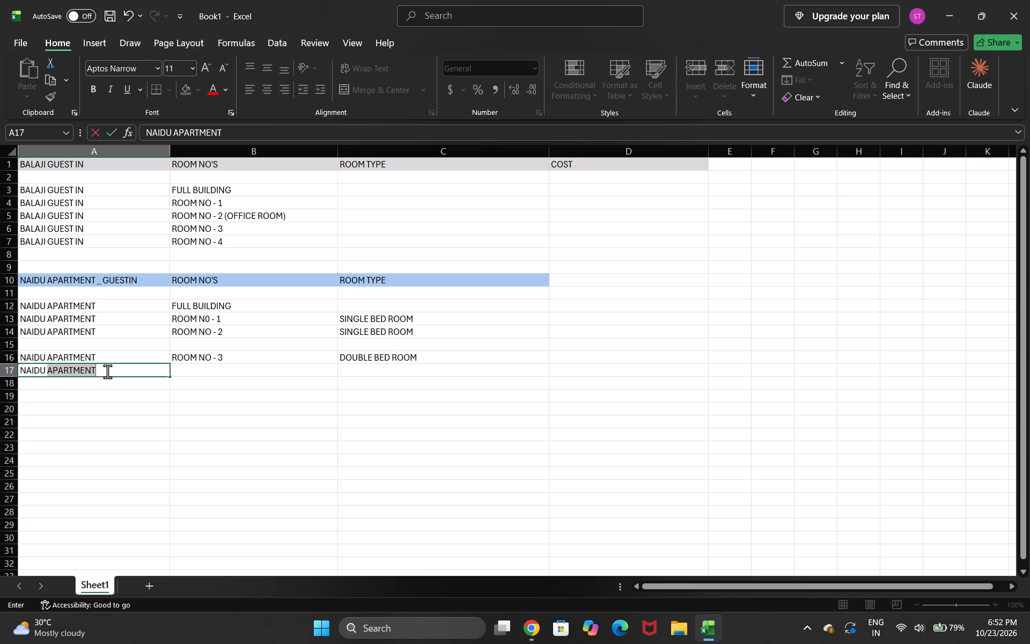
{"action": "key", "text": "Tab"}
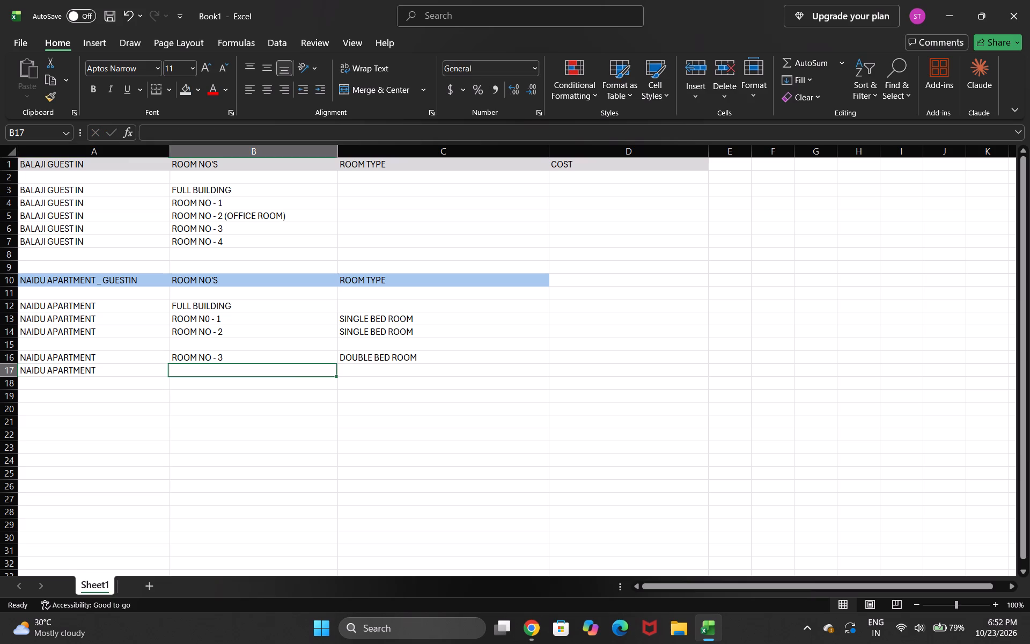
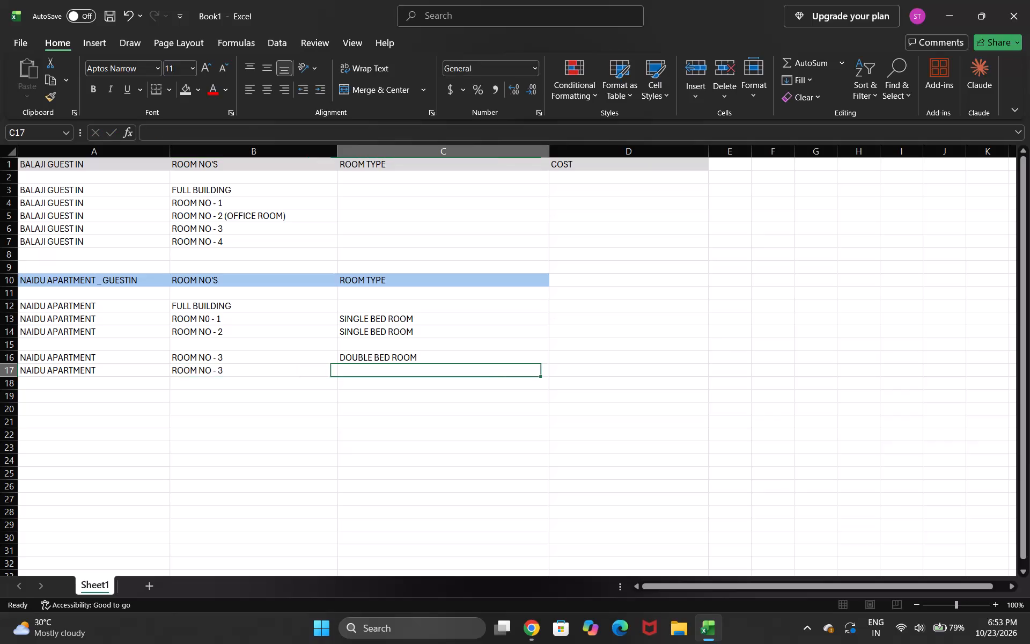
Change the room number in B17 to ROOM NO - 4 and enter DOUBLE BED ROOM in C17.
{"action": "left_click", "coordinate": [249, 375]}
{"action": "left_click", "coordinate": [237, 126]}
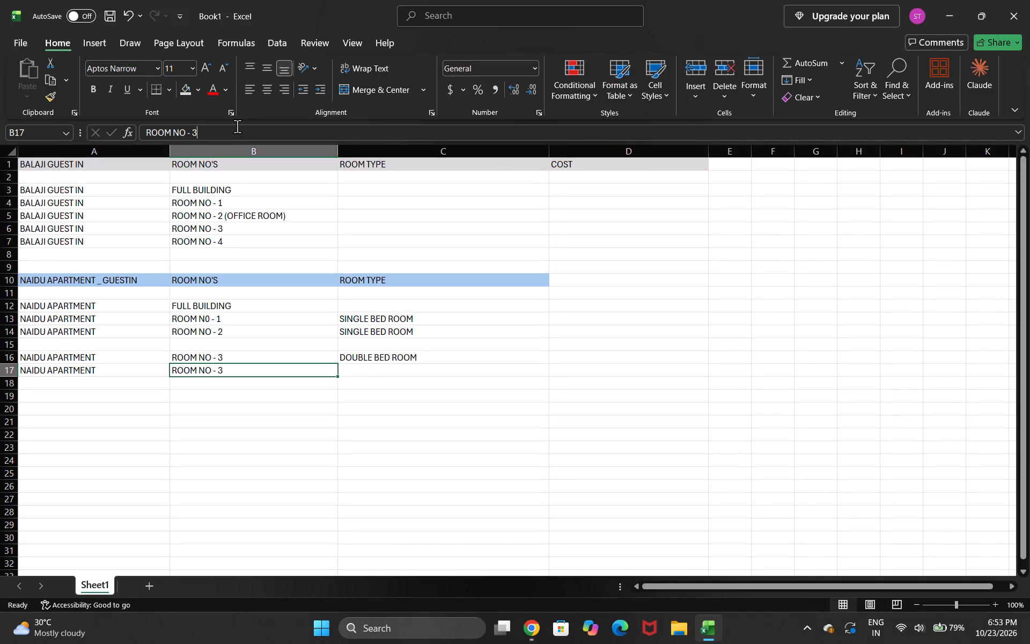
{"action": "key", "text": "BackSpace"}
{"action": "key", "text": "4"}
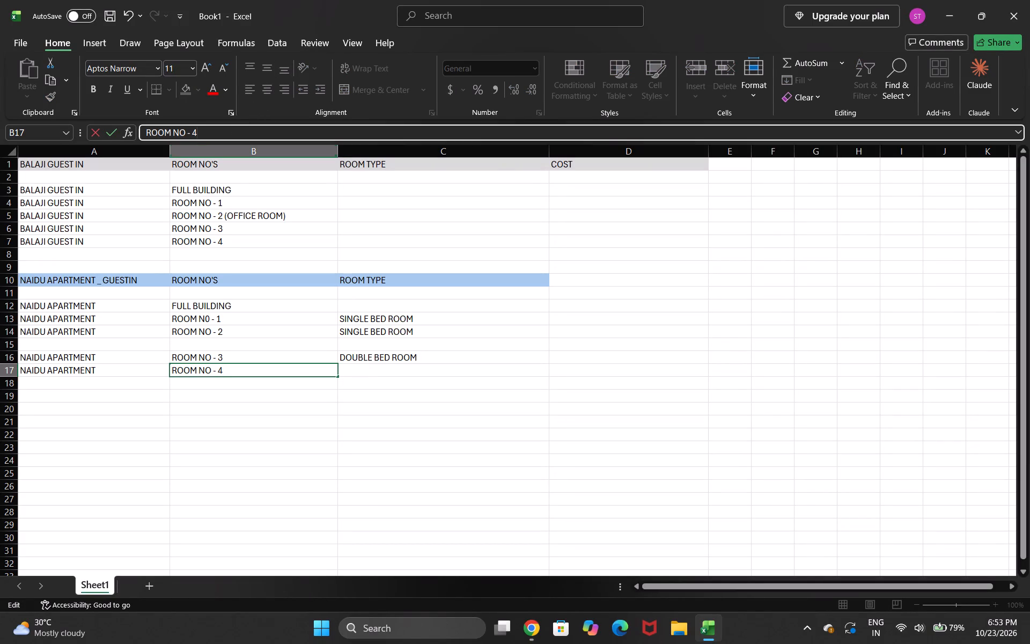
{"action": "left_click", "coordinate": [366, 372]}
{"action": "key", "text": "d"}
{"action": "key", "text": "Tab"}
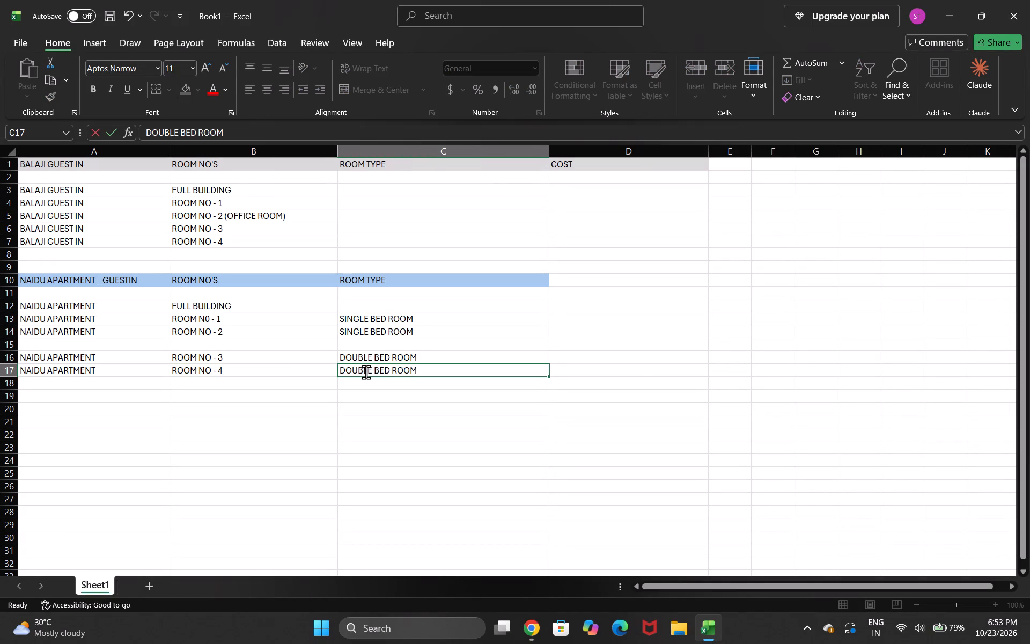
Fill row 18 with NAIDU APARTMENT, ROOM NO - 5 and DOUBLE BED ROOM in columns A to C.
{"action": "left_click", "coordinate": [100, 382]}
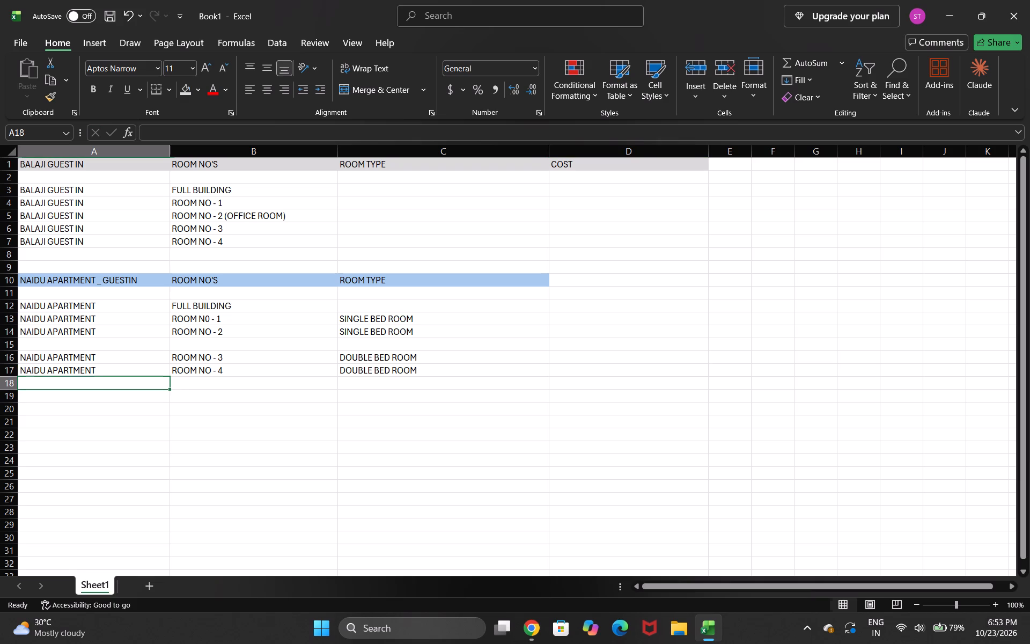
{"action": "key", "text": "n"}
{"action": "key", "text": "Tab"}
{"action": "key", "text": "r"}
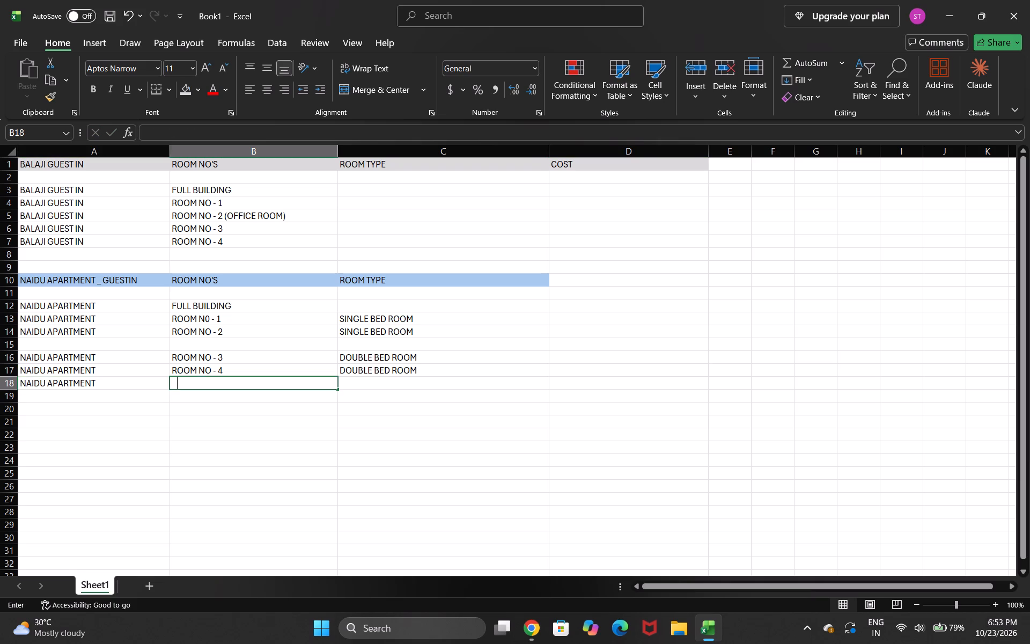
{"action": "key", "text": "o"}
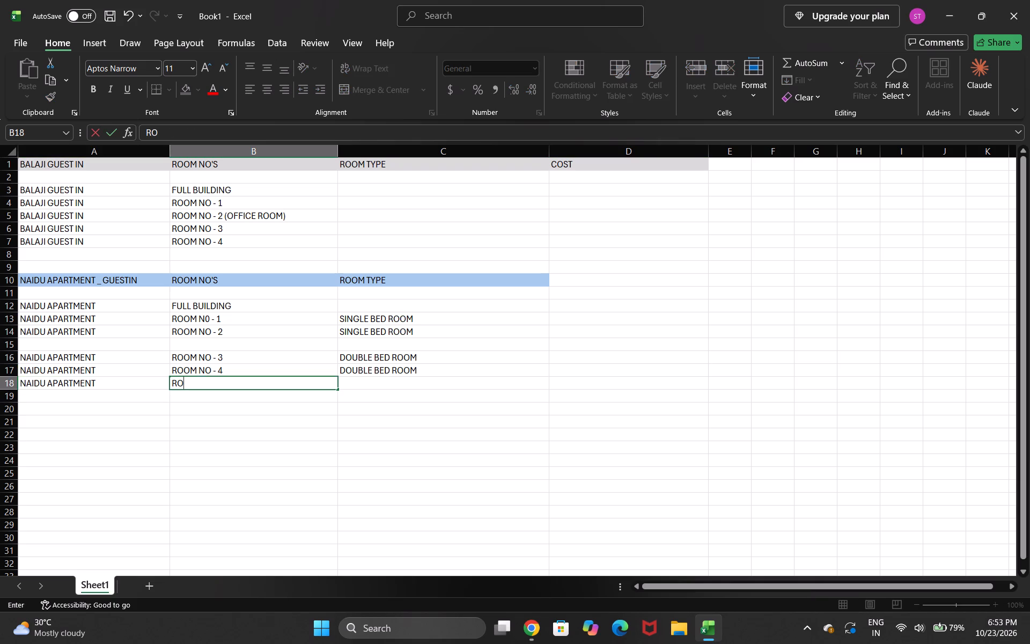
{"action": "type", "text": "OM NO"}
{"action": "key", "text": "space"}
{"action": "type", "text": "-"}
{"action": "key", "text": "space"}
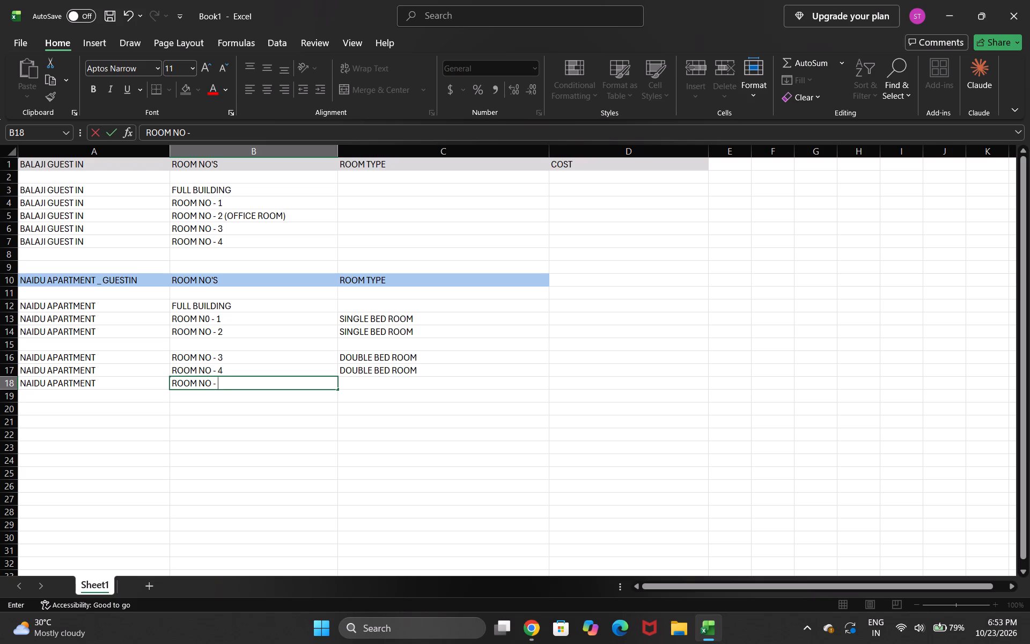
{"action": "key", "text": "5"}
{"action": "left_click", "coordinate": [371, 388]}
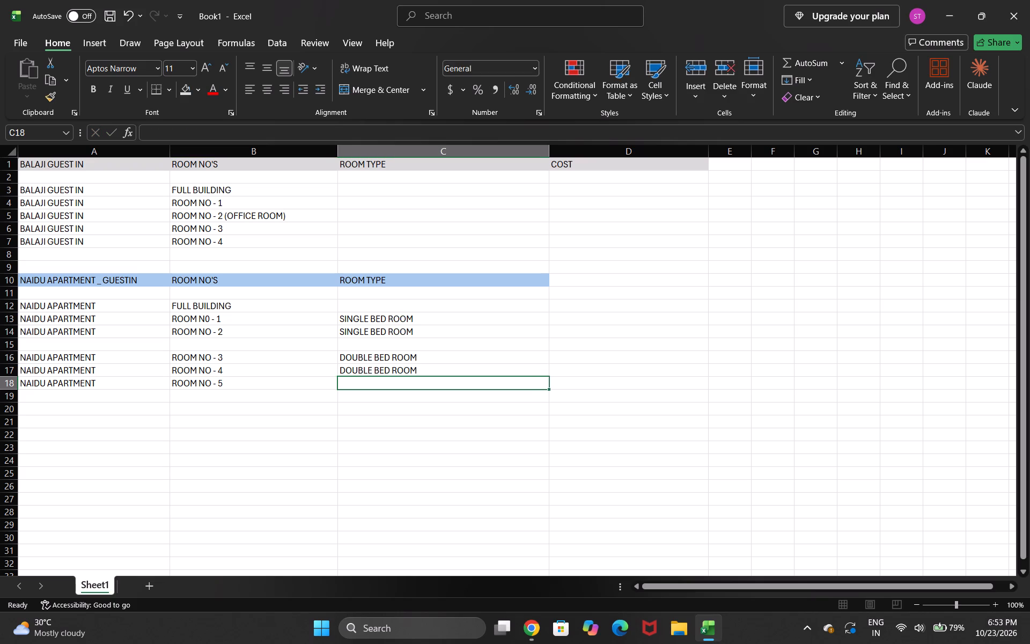
{"action": "key", "text": "d"}
{"action": "key", "text": "Tab"}
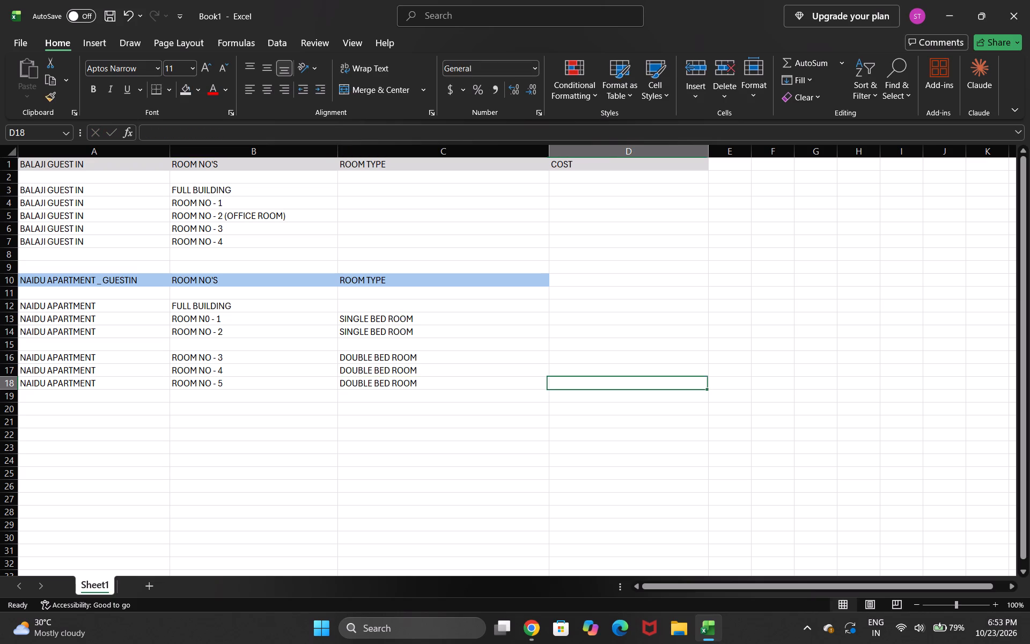
Fill row 19 with NAIDU APARTMENT, ROOM NO - 6 and DOUBLE BED ROOM in columns A to C.
{"action": "left_click", "coordinate": [101, 394]}
{"action": "type", "text": "NA"}
{"action": "key", "text": "Tab"}
{"action": "type", "text": "ROO"}
{"action": "type", "text": "M N"}
{"action": "type", "text": "O - 6"}
{"action": "left_click", "coordinate": [371, 400]}
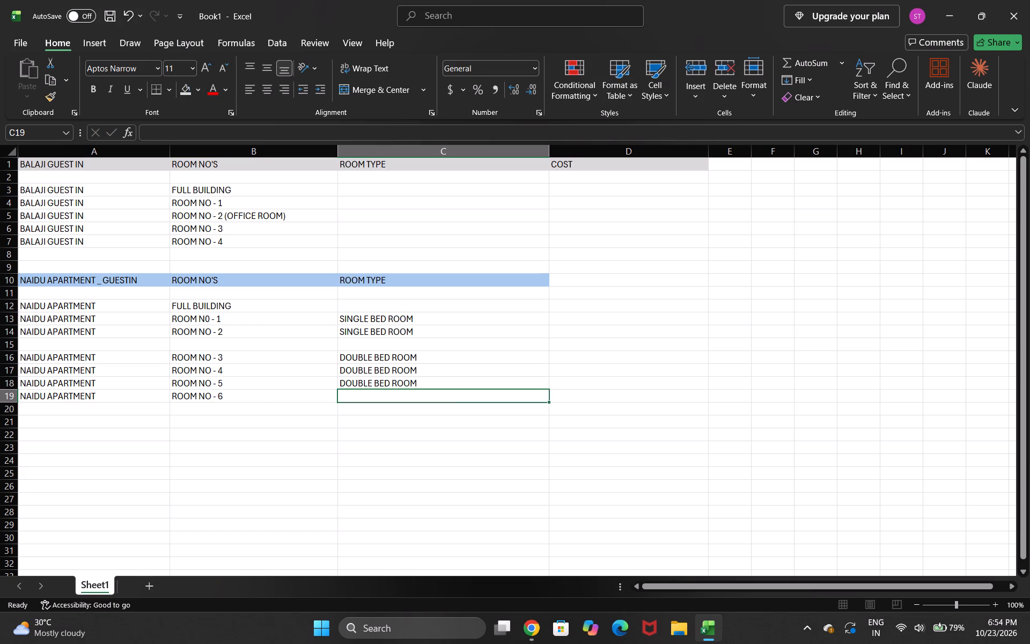
{"action": "type", "text": "DOU"}
{"action": "key", "text": "Tab"}
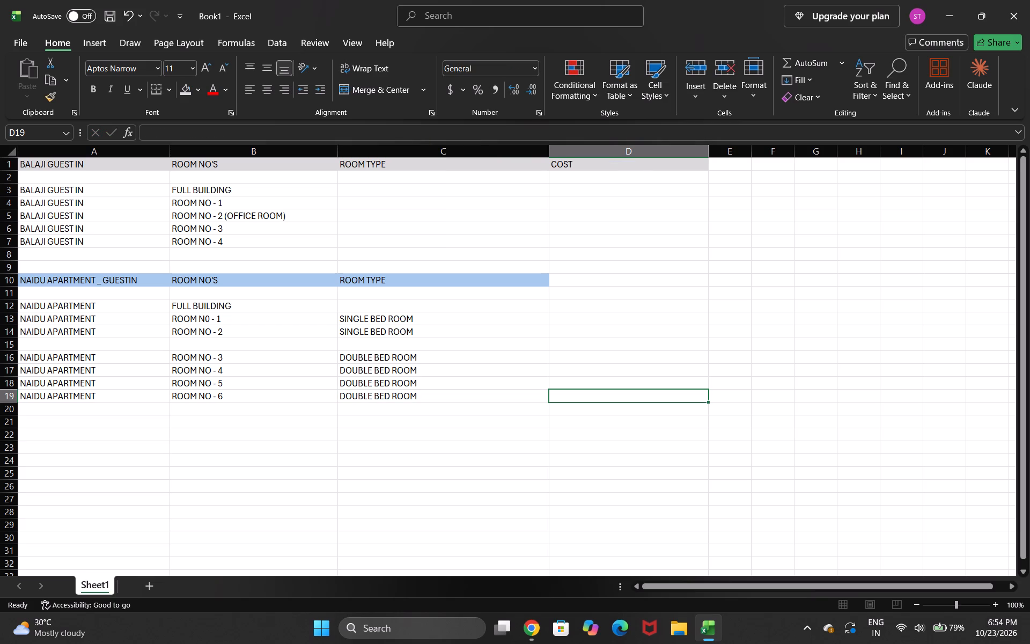
Leave row 20 blank and enter NAIDU APARTMENT in A21.
{"action": "left_click", "coordinate": [90, 423]}
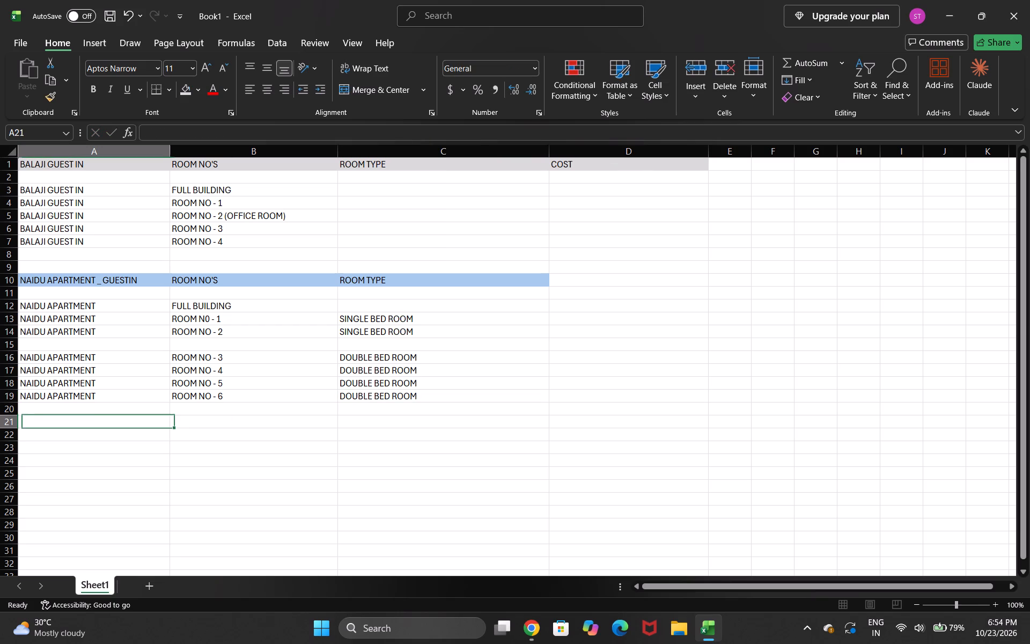
{"action": "type", "text": "NA"}
{"action": "type", "text": "IDU P"}
{"action": "key", "text": "BackSpace"}
{"action": "type", "text": "APARTMENT"}
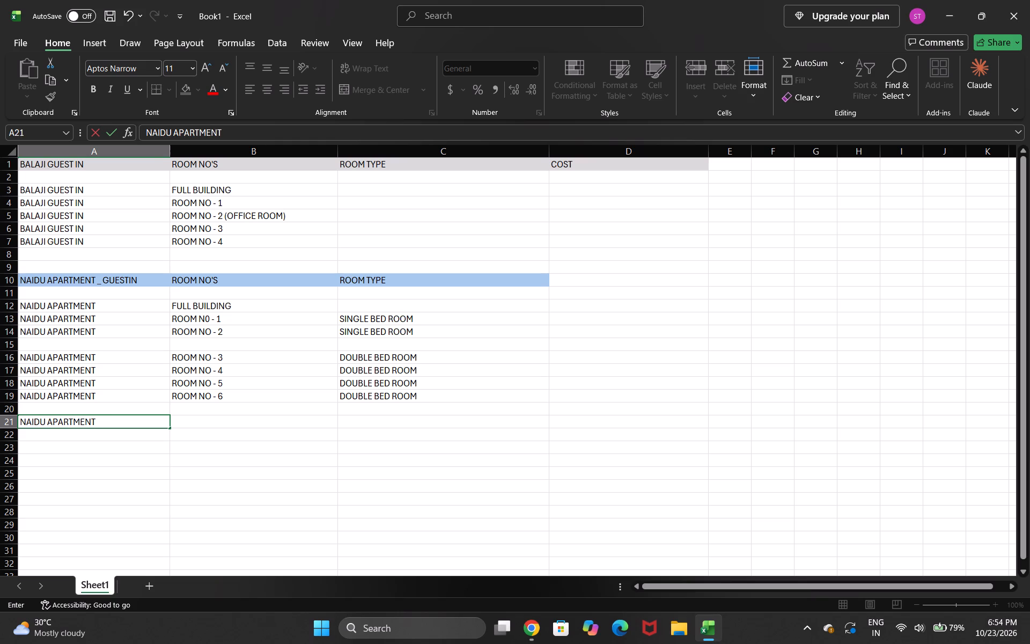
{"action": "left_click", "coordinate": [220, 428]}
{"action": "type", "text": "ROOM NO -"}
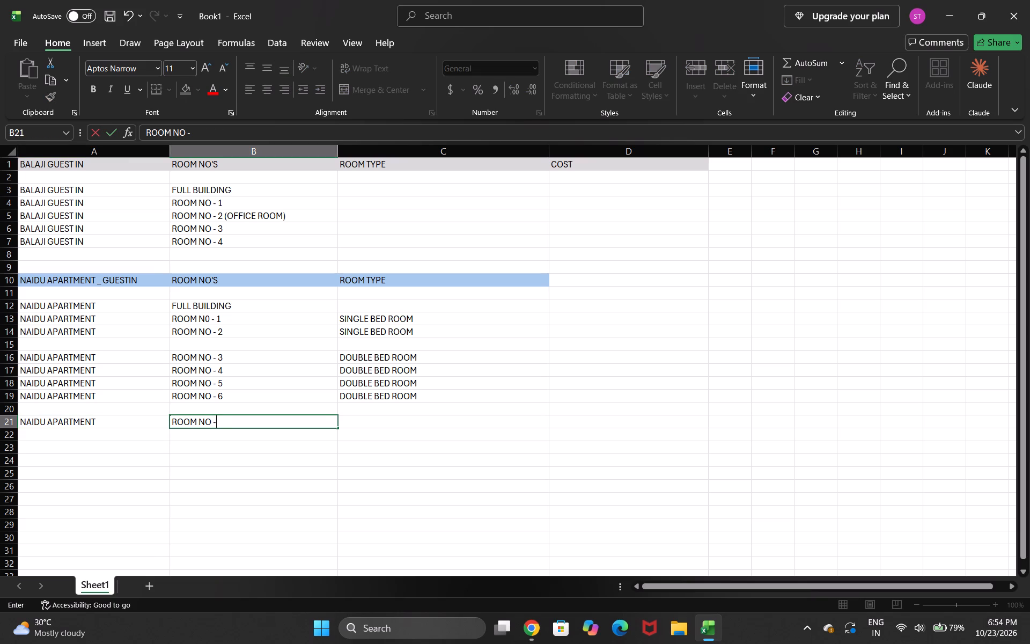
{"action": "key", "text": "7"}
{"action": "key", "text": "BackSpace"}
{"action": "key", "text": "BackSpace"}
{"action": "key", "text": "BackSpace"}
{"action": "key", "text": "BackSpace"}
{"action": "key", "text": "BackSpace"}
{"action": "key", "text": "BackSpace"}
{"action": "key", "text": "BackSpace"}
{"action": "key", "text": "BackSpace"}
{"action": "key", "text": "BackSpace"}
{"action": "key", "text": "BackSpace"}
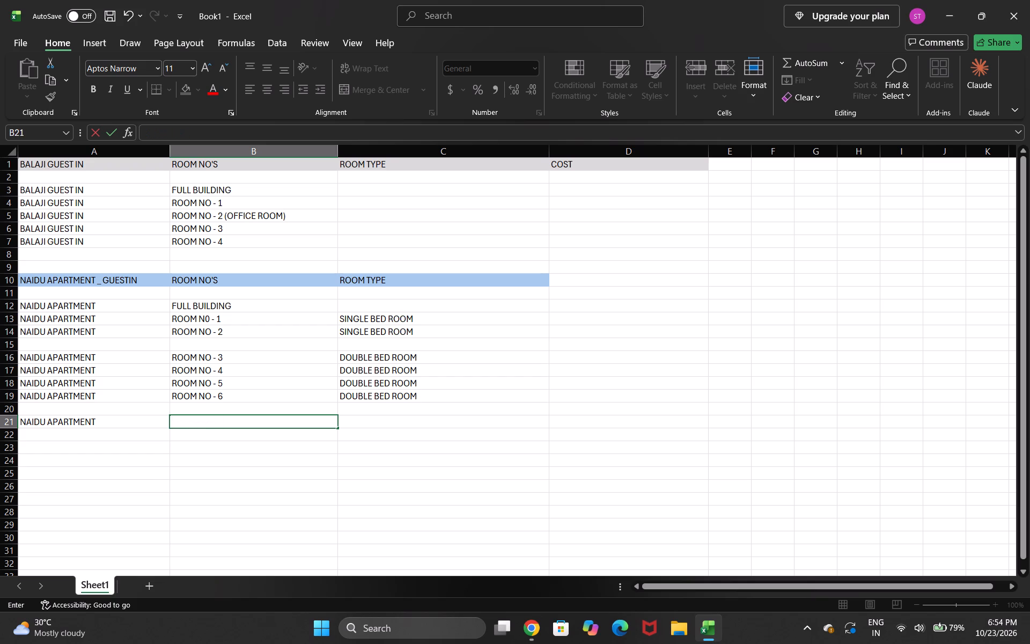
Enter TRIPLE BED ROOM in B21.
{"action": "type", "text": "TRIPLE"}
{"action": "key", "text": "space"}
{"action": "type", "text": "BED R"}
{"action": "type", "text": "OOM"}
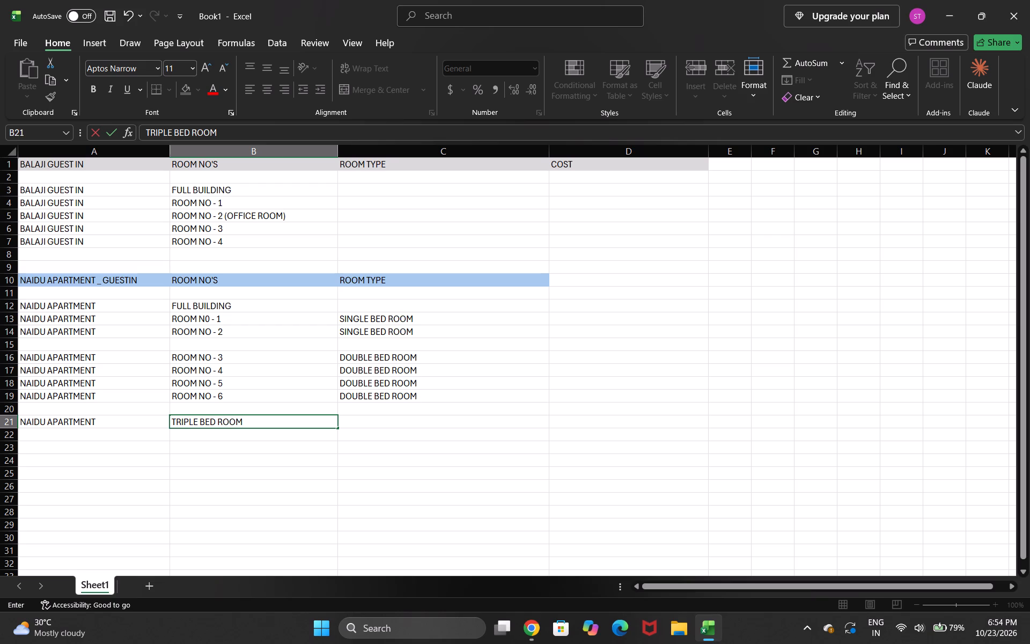
Enter TRIPLE BED ROOM as the room type in C21 and replace the B21 entry with SUITE ROOM , THIRD FLOOR.
{"action": "left_click", "coordinate": [358, 427]}
{"action": "type", "text": "TRIPLE BED ROO"}
{"action": "key", "text": "m"}
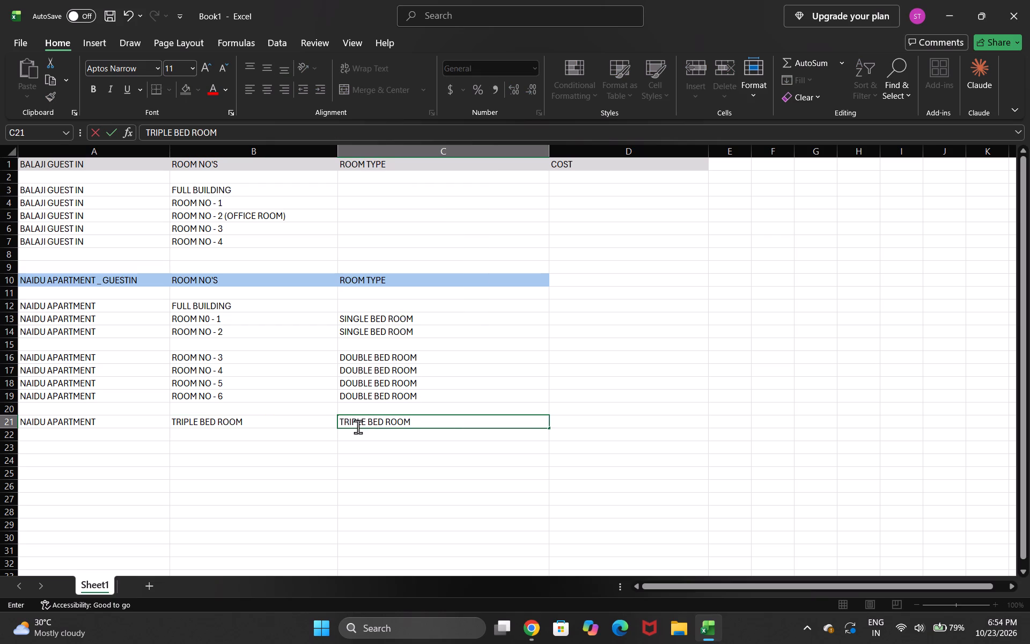
{"action": "left_click", "coordinate": [295, 425]}
{"action": "key", "text": "BackSpace"}
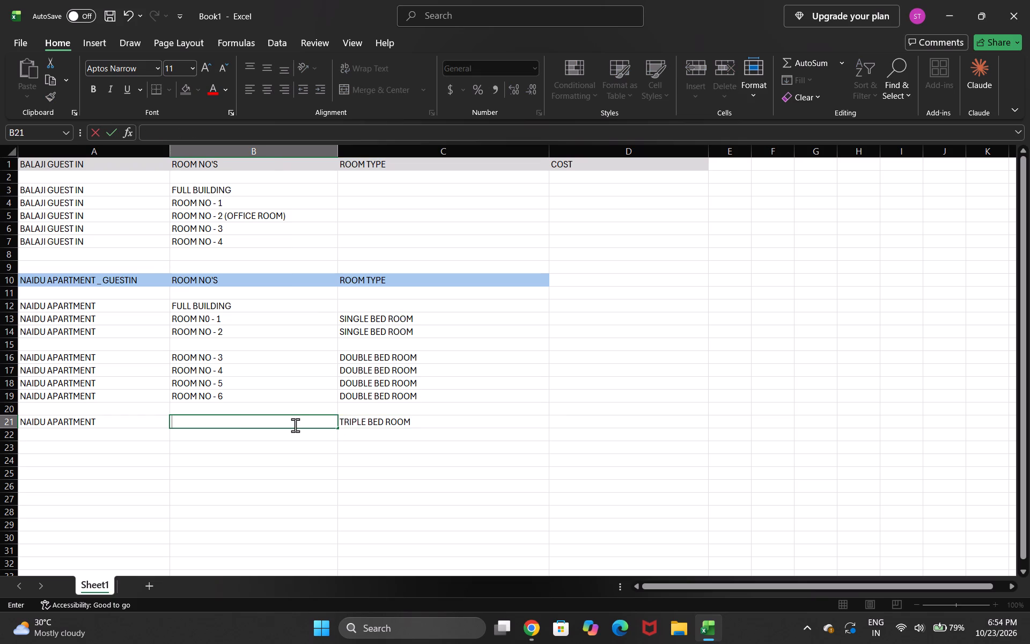
{"action": "type", "text": "SUITE ROOM"}
{"action": "key", "text": "space"}
{"action": "type", "text": ", THIRD FLOOR"}
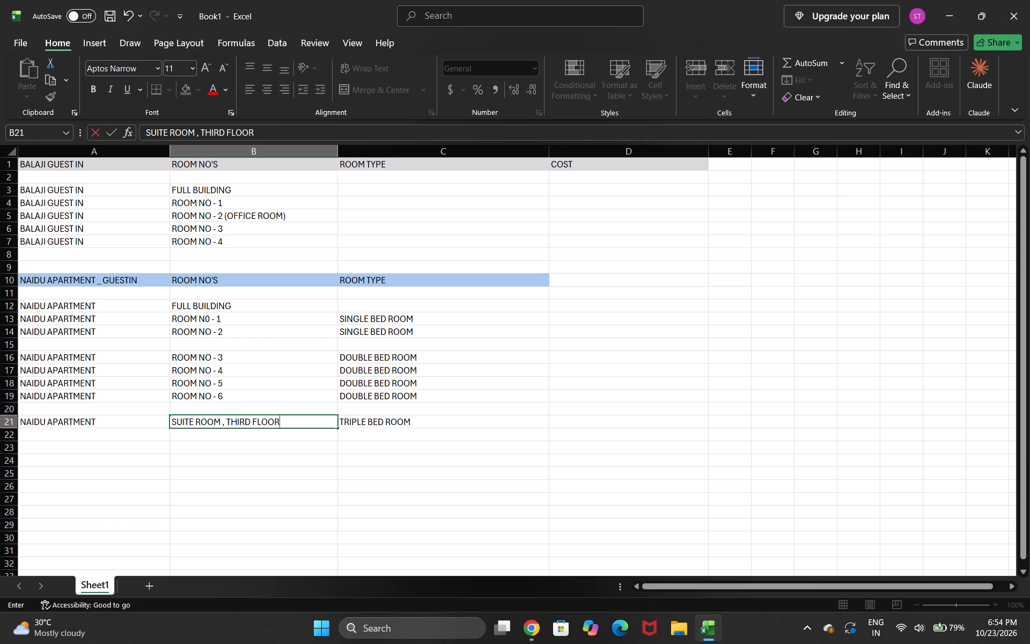
{"action": "left_click", "coordinate": [103, 455]}
{"action": "left_click", "coordinate": [103, 449]}
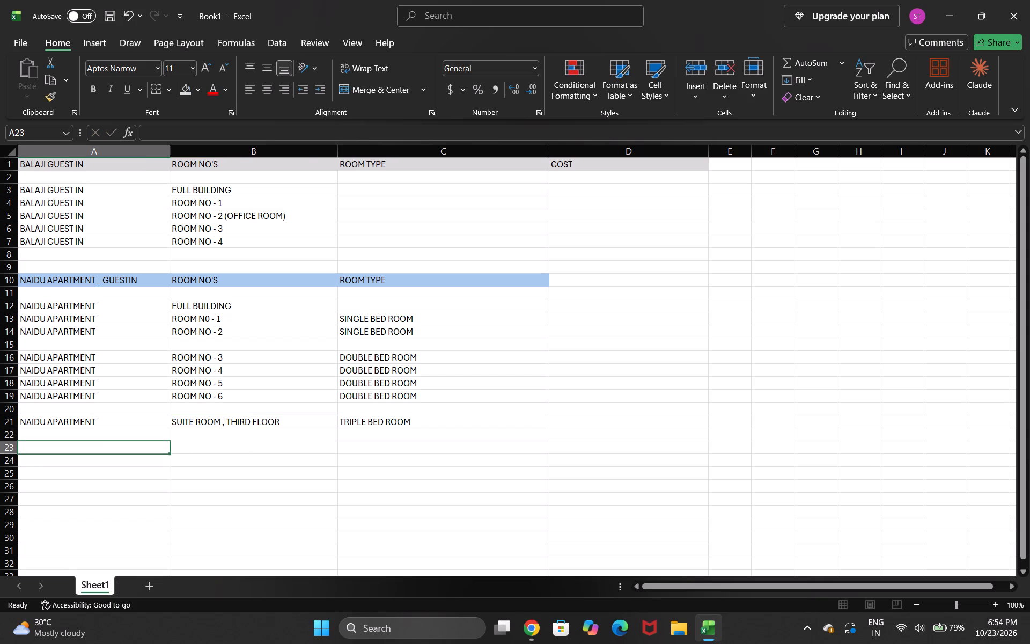
{"action": "type", "text": "NAI"}
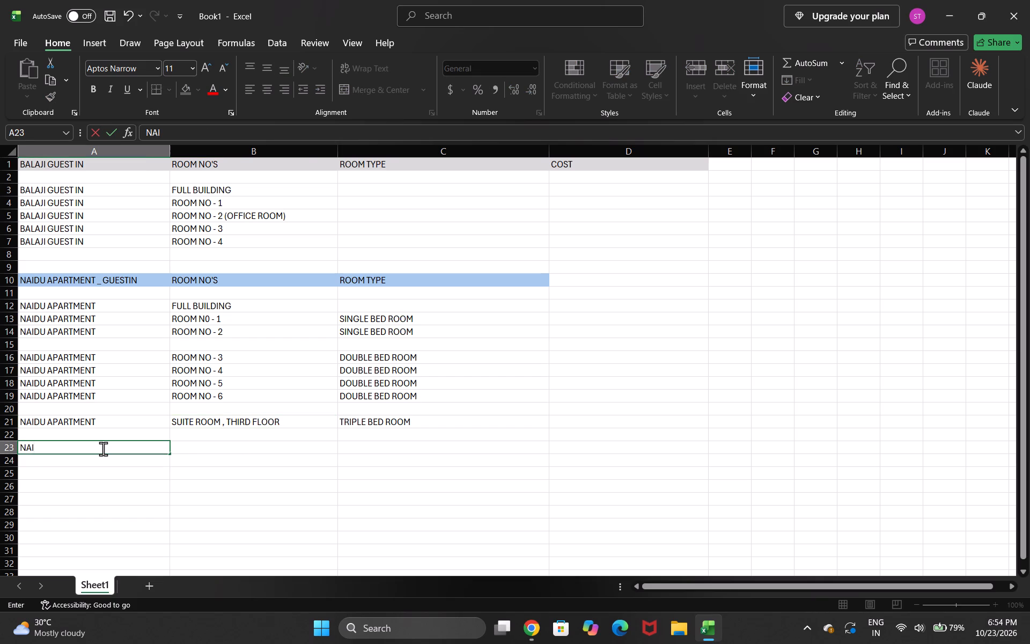
{"action": "type", "text": "DU APA"}
{"action": "type", "text": "RTME"}
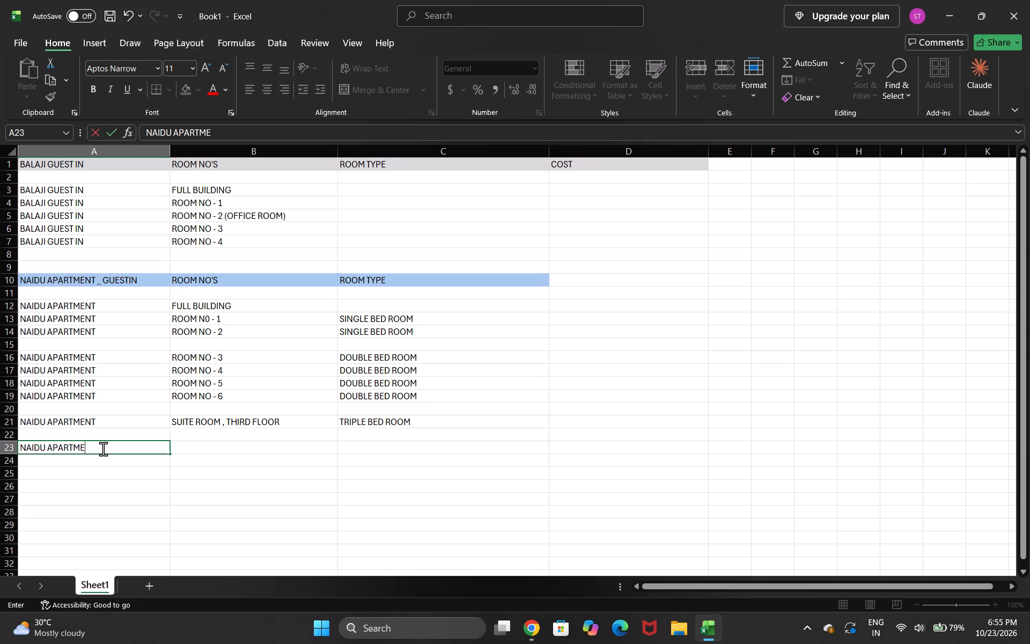
{"action": "type", "text": "NT"}
{"action": "left_click", "coordinate": [198, 446]}
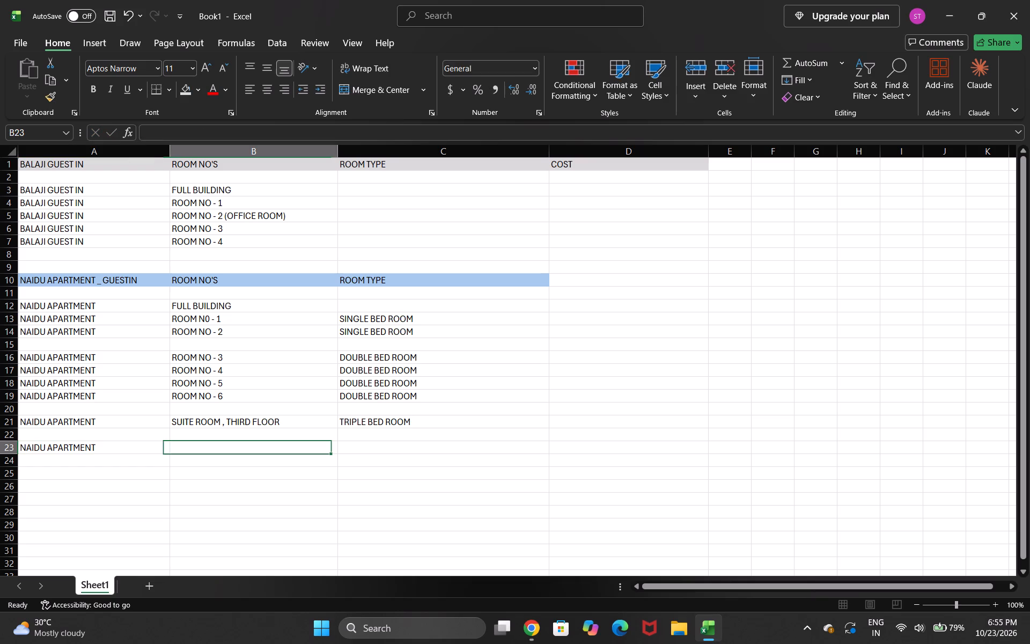
{"action": "type", "text": "ROOM NO - 7"}
{"action": "left_click", "coordinate": [375, 450]}
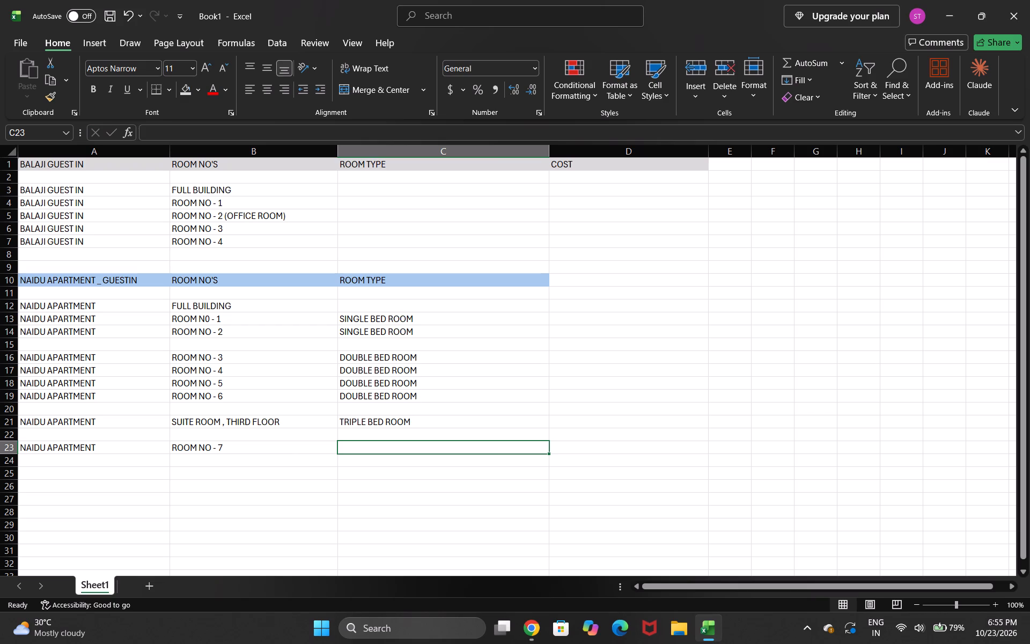
{"action": "left_click", "coordinate": [36, 465]}
{"action": "type", "text": "NA"}
{"action": "key", "text": "Tab"}
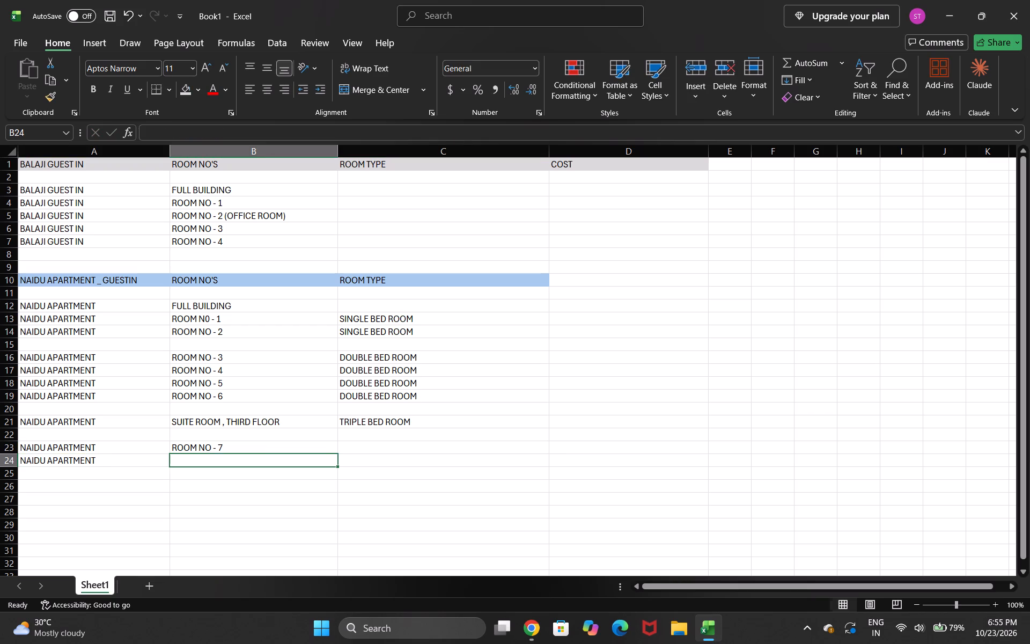
{"action": "key", "text": "r"}
{"action": "key", "text": "Tab"}
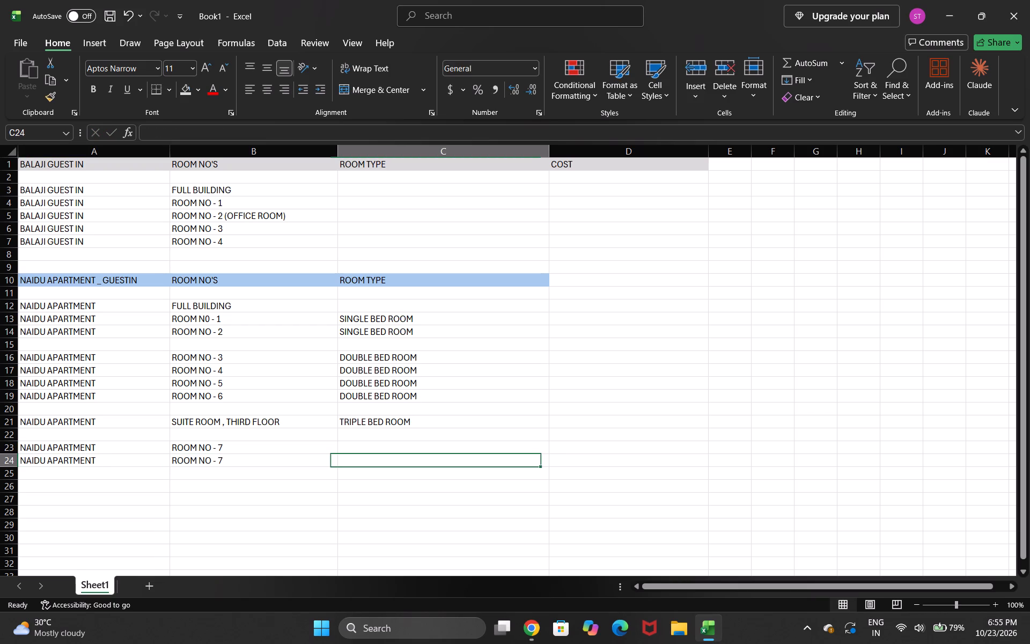
{"action": "left_click", "coordinate": [273, 465]}
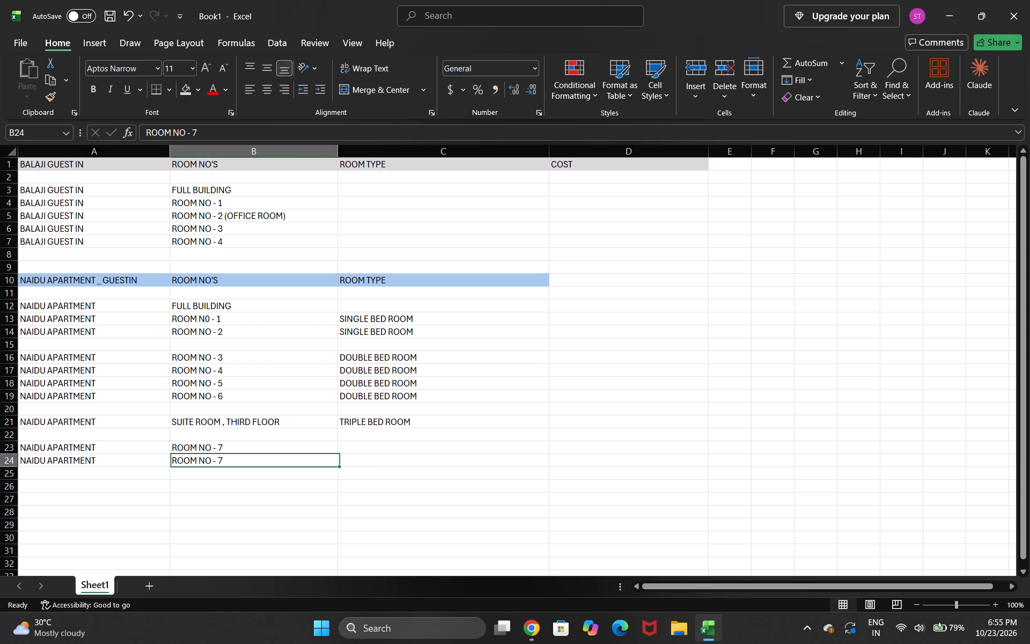
{"action": "left_click", "coordinate": [289, 141]}
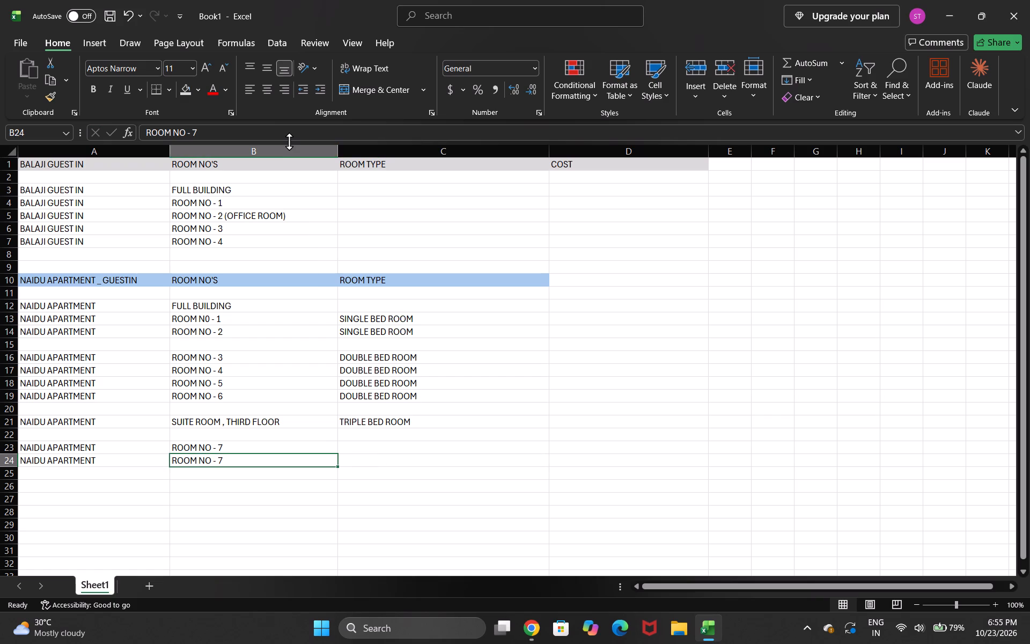
{"action": "left_click", "coordinate": [287, 135]}
{"action": "key", "text": "BackSpace"}
{"action": "key", "text": "8"}
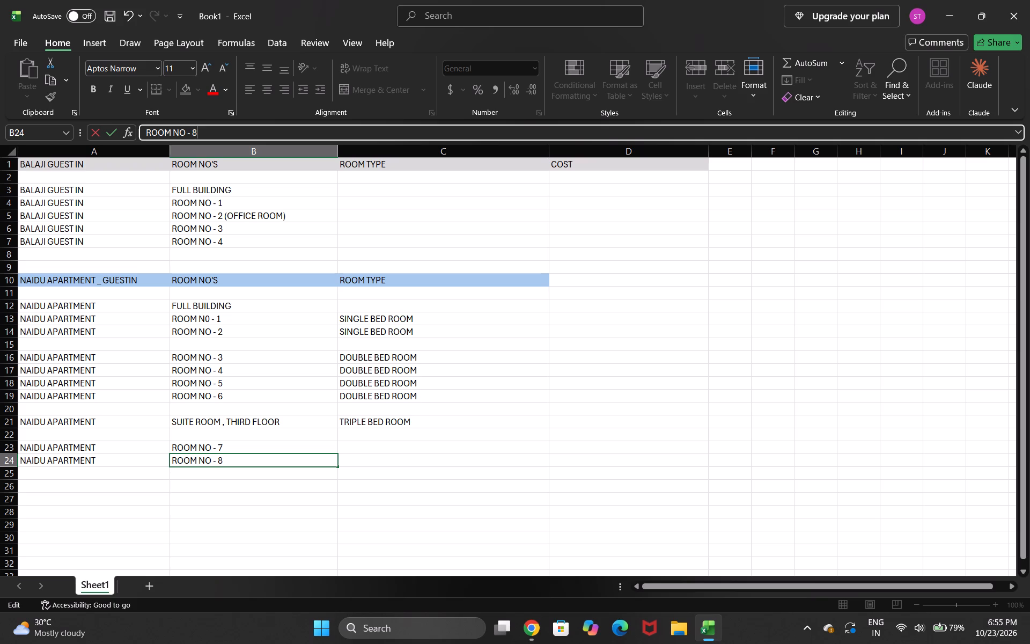
Add a COST heading in D10 beside the Naidu apartment ROOM TYPE heading.
{"action": "left_click", "coordinate": [571, 280]}
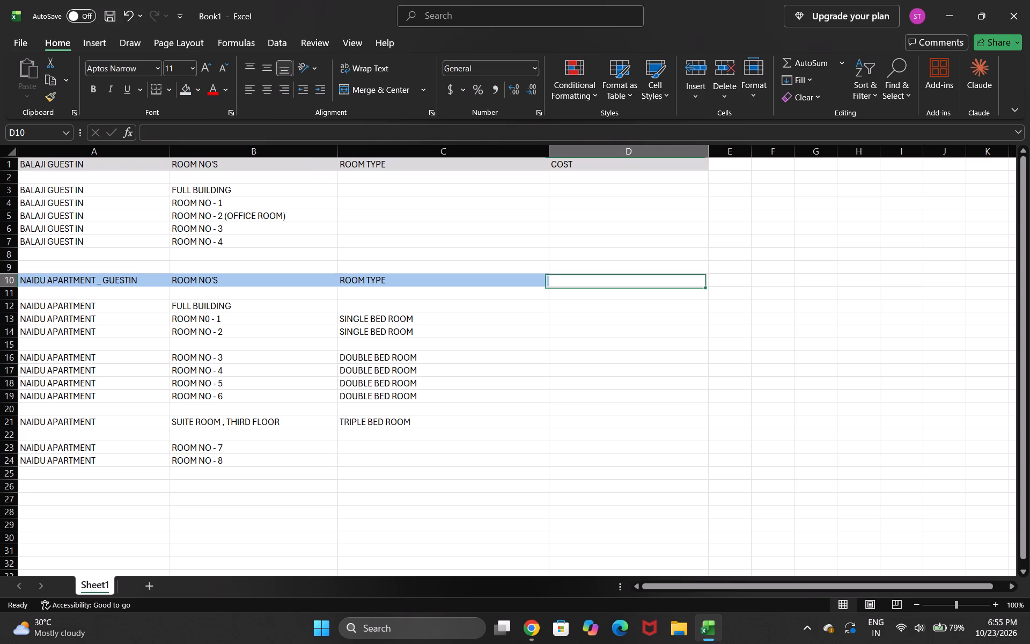
{"action": "type", "text": "COST"}
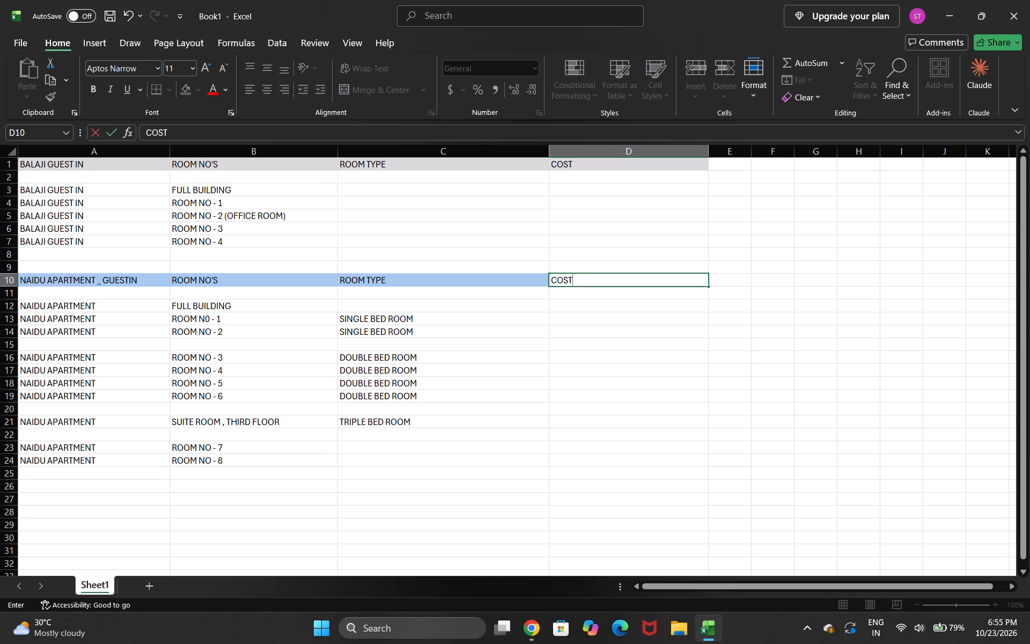
Shade the COST heading in D10 with the same light blue fill as the rest of the Naidu apartment heading row.
{"action": "left_click", "coordinate": [197, 84]}
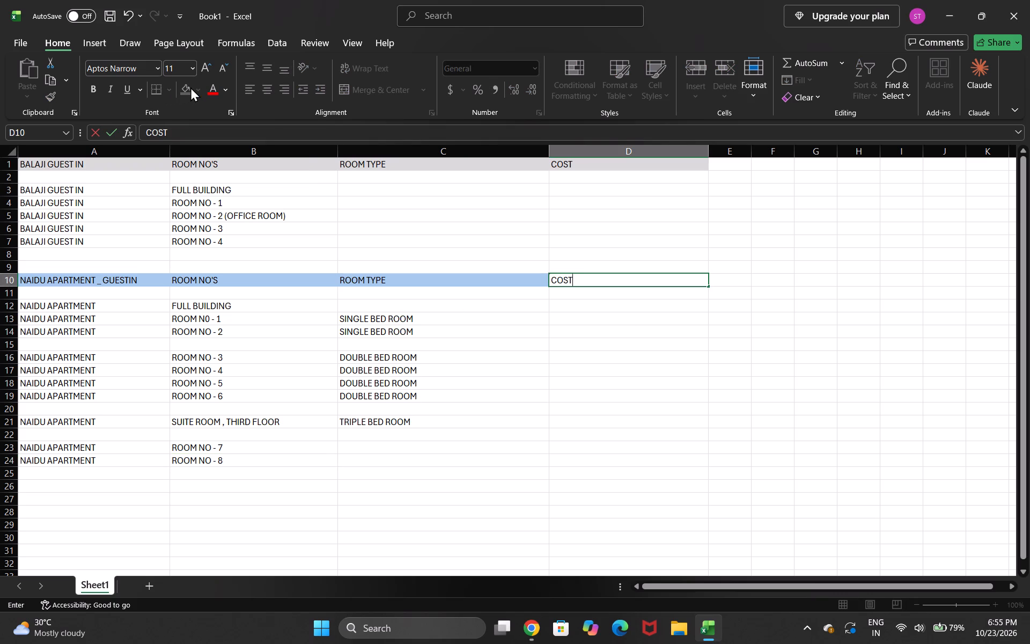
{"action": "left_click", "coordinate": [190, 87]}
{"action": "left_click", "coordinate": [580, 331]}
{"action": "left_click", "coordinate": [591, 283]}
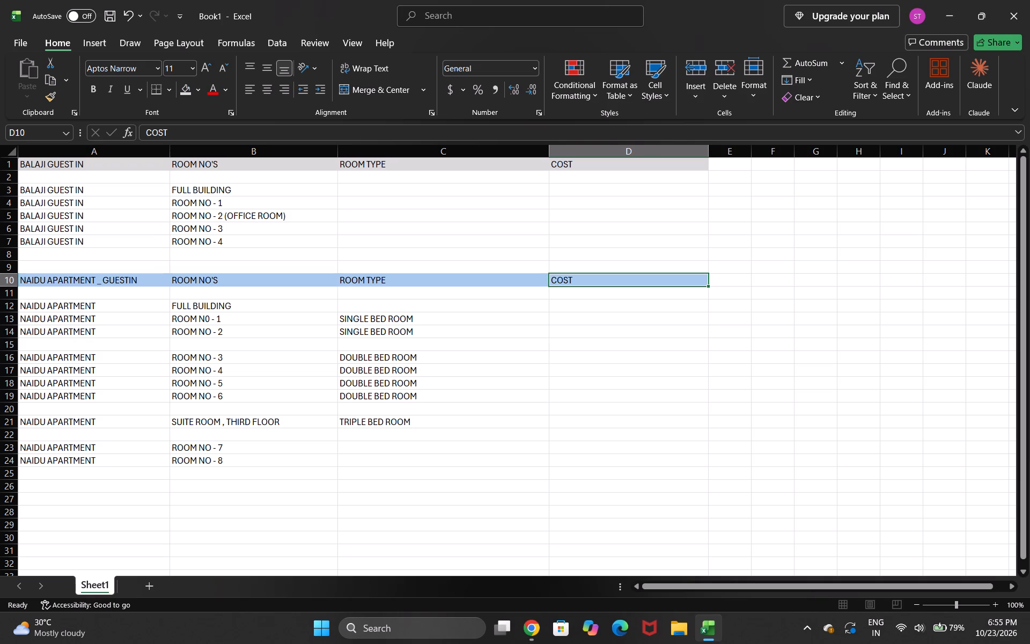
Enter FULL BUILDING as the room type in C12 for the Naidu apartment full building row.
{"action": "left_click", "coordinate": [381, 451]}
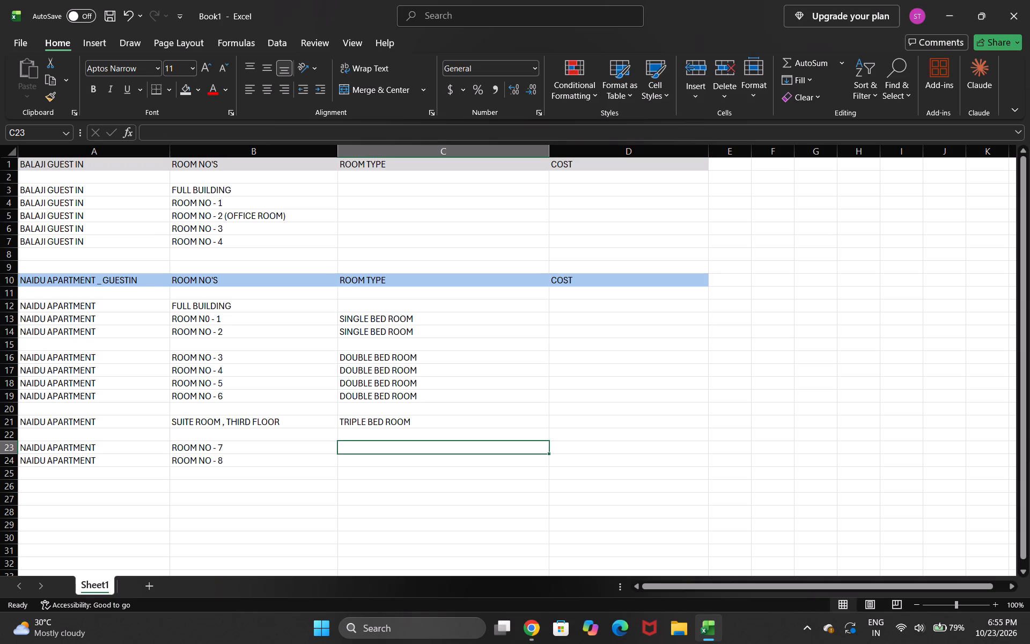
{"action": "left_click", "coordinate": [363, 305]}
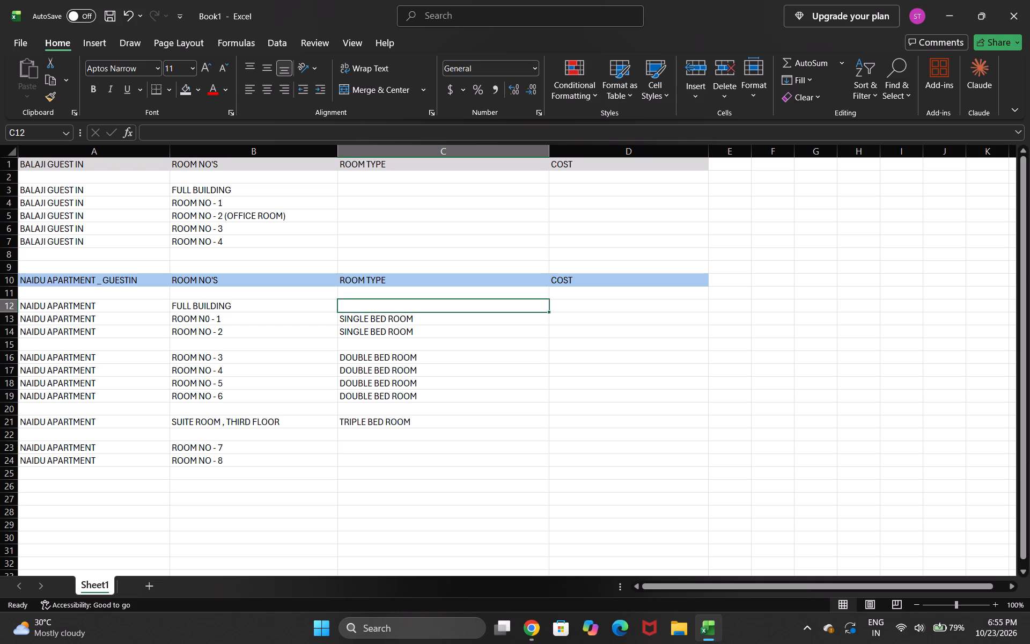
{"action": "type", "text": "FULL BUILDING"}
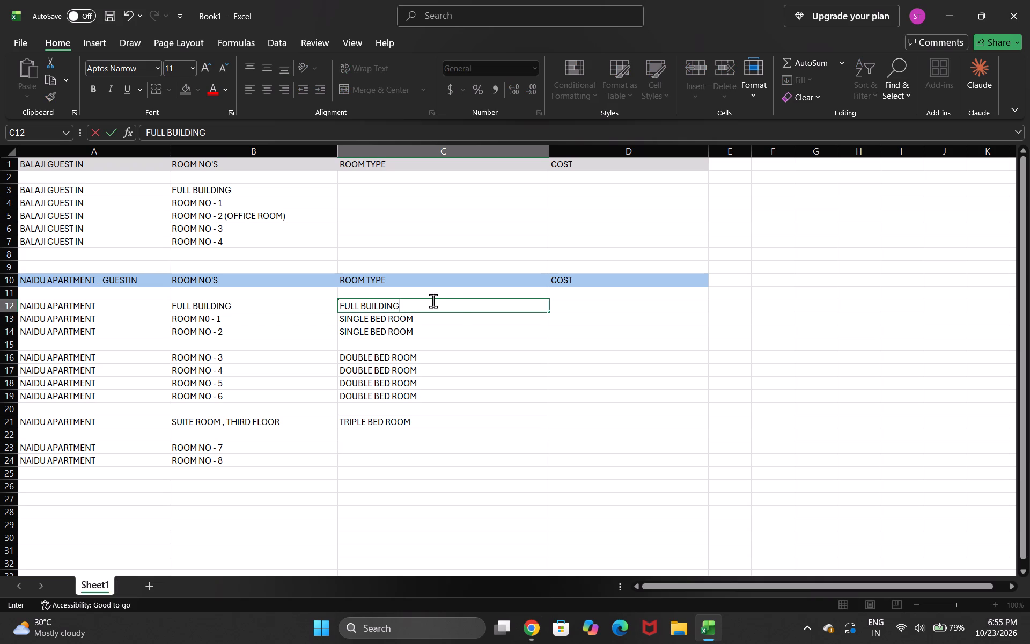
{"action": "key", "text": "space"}
Enter DOUBLE BED ROOM in C23 for room 7 and SINGLE BED ROOM in C24 for room 8 of the Naidu apartment.
{"action": "left_click", "coordinate": [357, 448]}
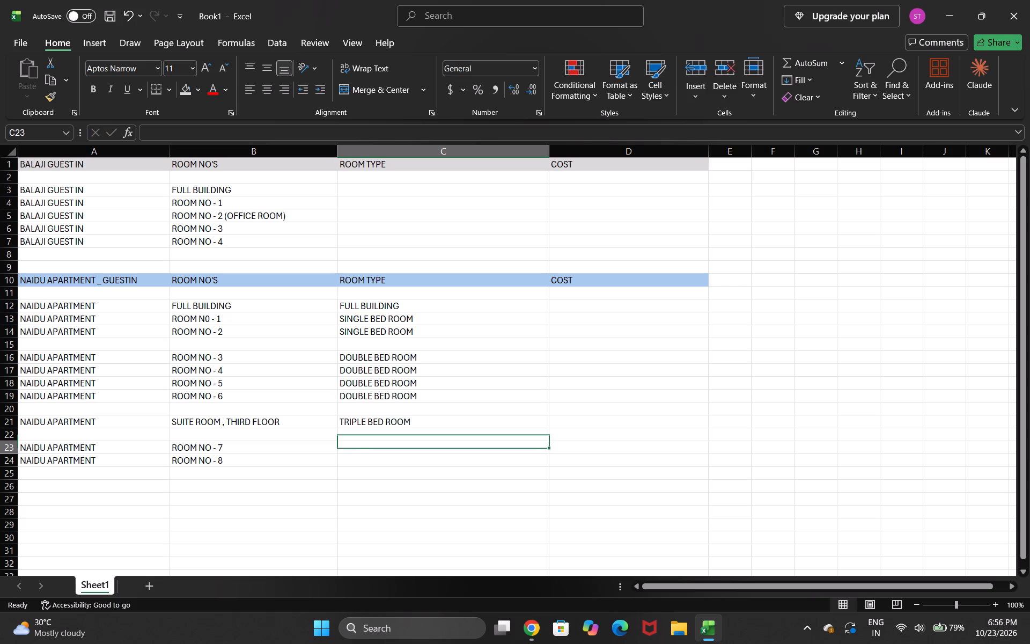
{"action": "type", "text": "DOUB"}
{"action": "type", "text": "LE"}
{"action": "key", "text": "space"}
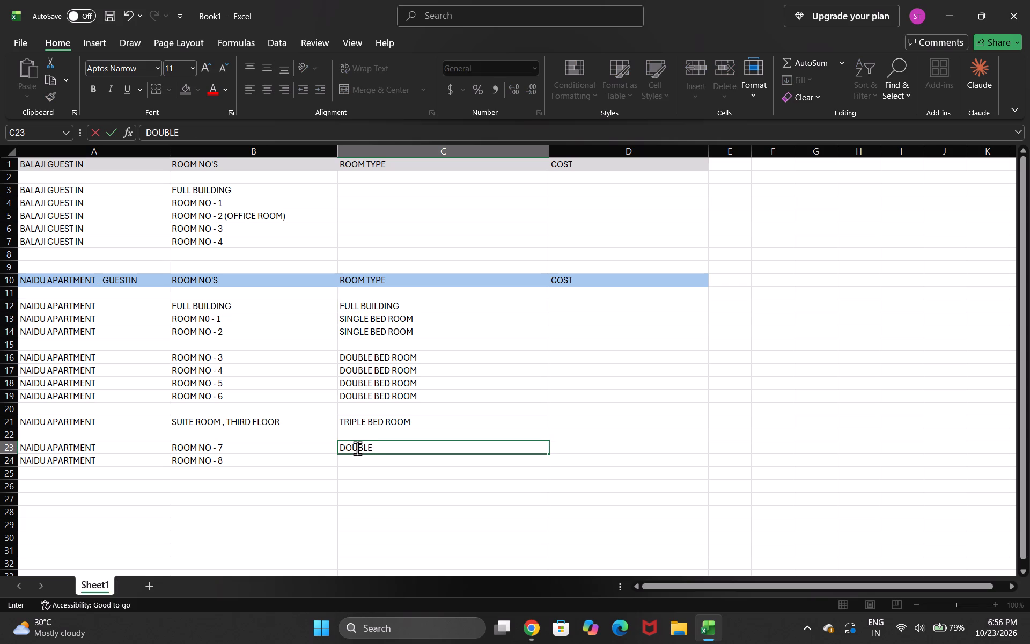
{"action": "type", "text": "BED ROOM"}
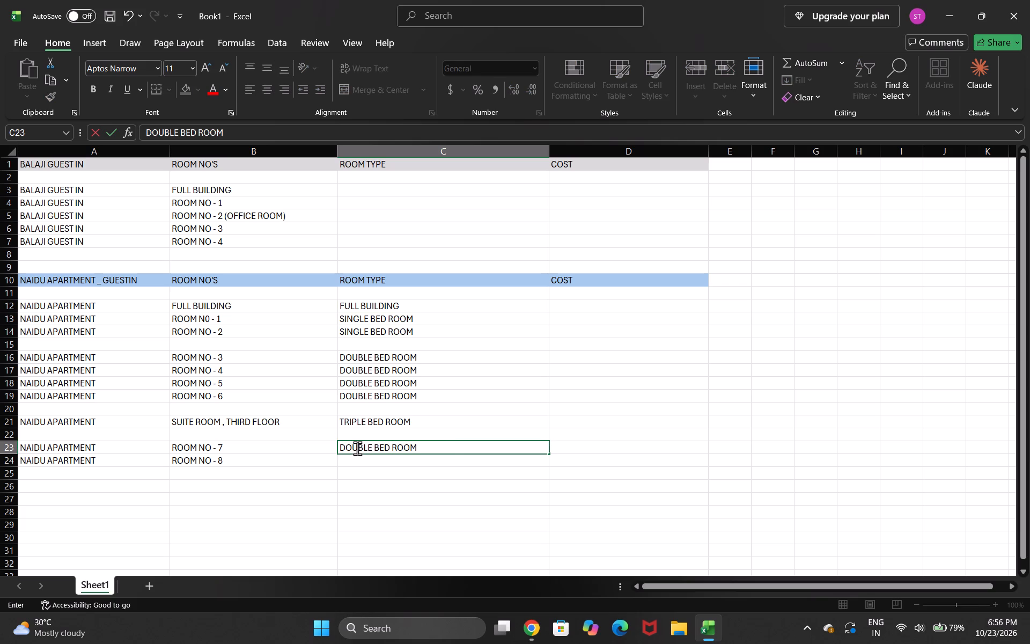
{"action": "left_click", "coordinate": [358, 460]}
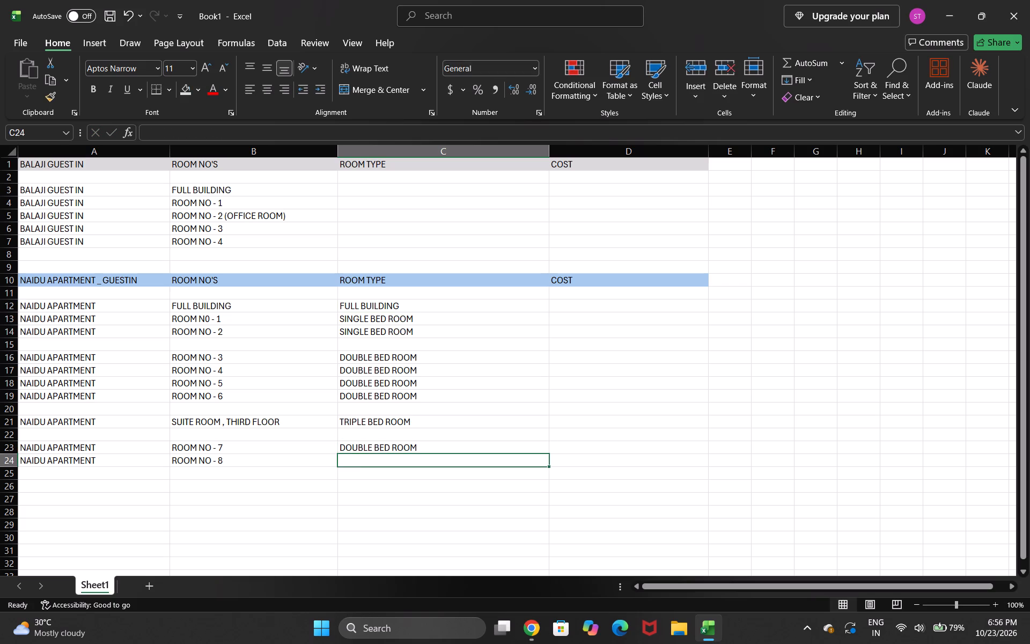
{"action": "type", "text": "SINGLE BED ROOM"}
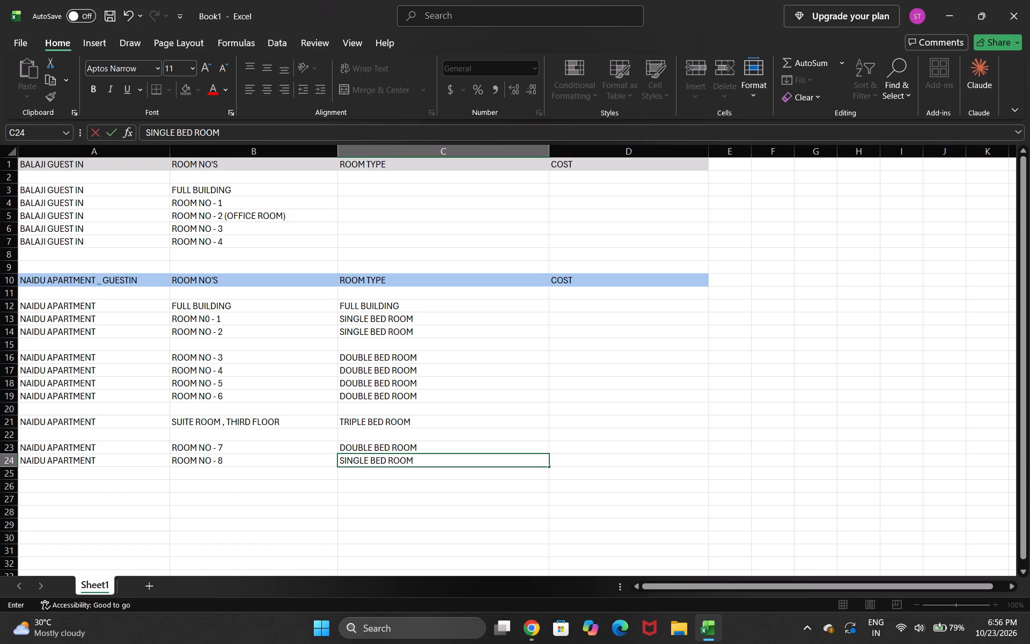
{"action": "left_click", "coordinate": [91, 500]}
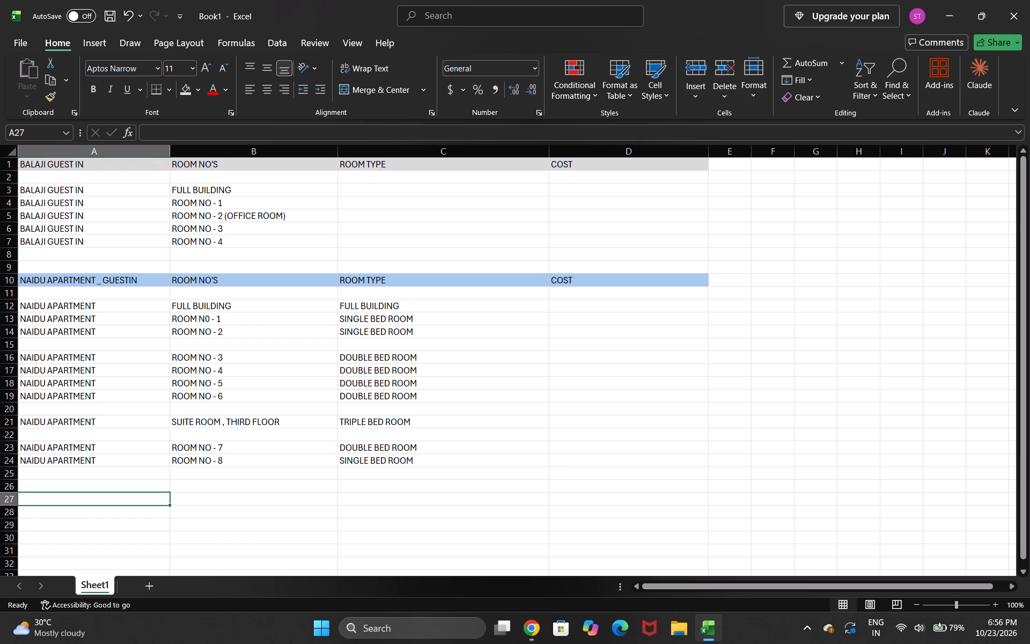
Check the print preview of the room list, then return to the sheet without printing.
{"action": "left_click", "coordinate": [93, 488]}
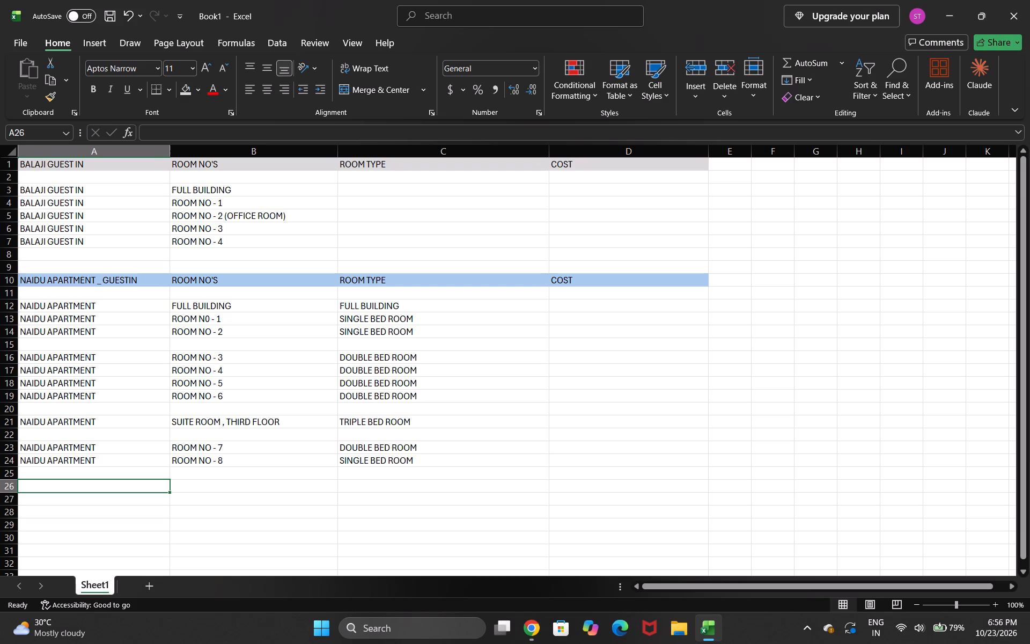
{"action": "key", "text": "ctrl+p"}
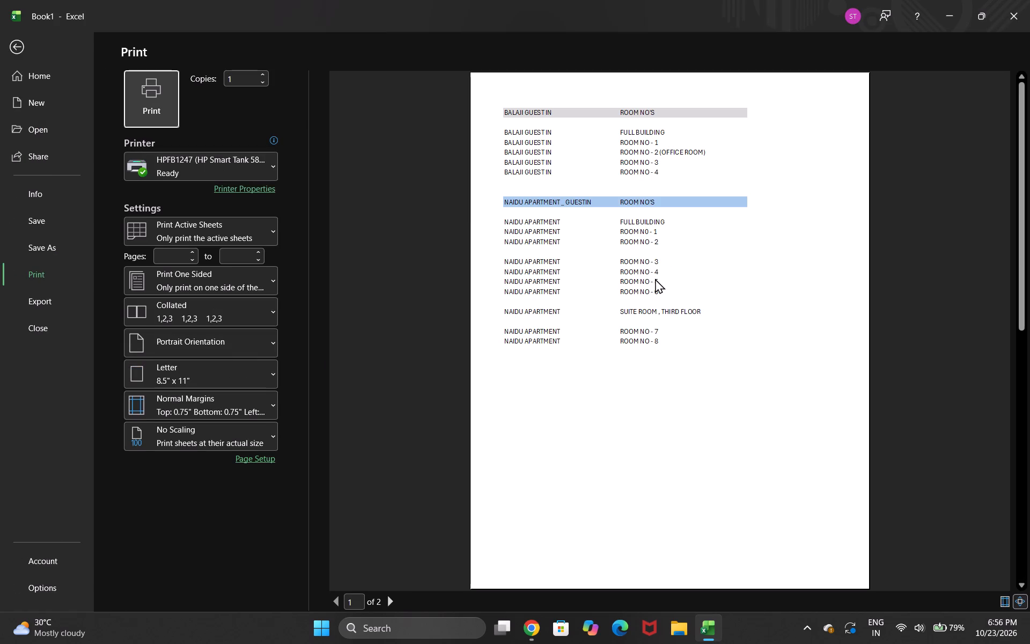
{"action": "left_click", "coordinate": [16, 42]}
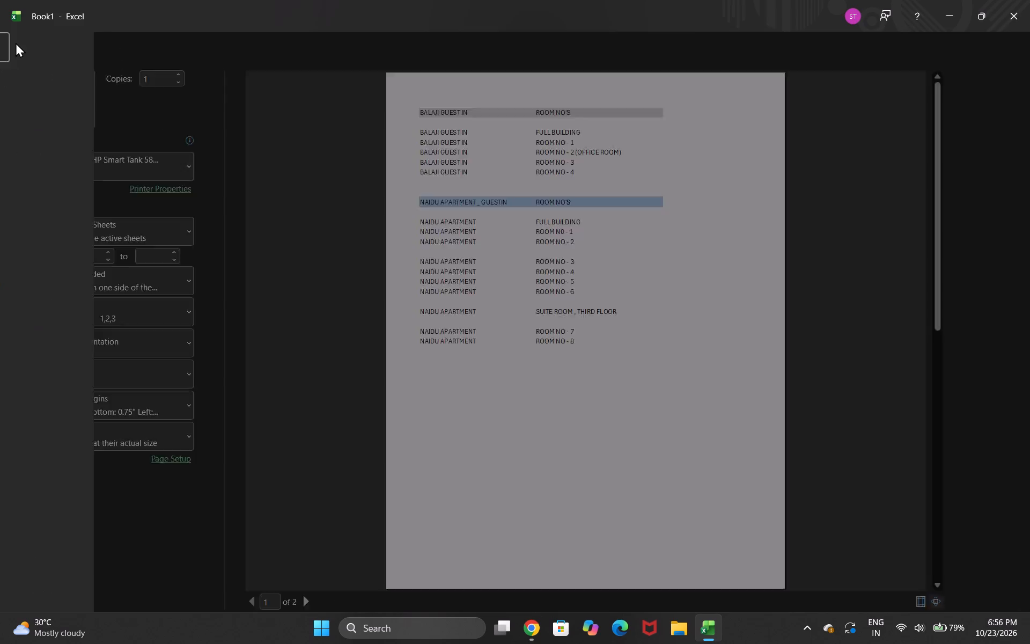